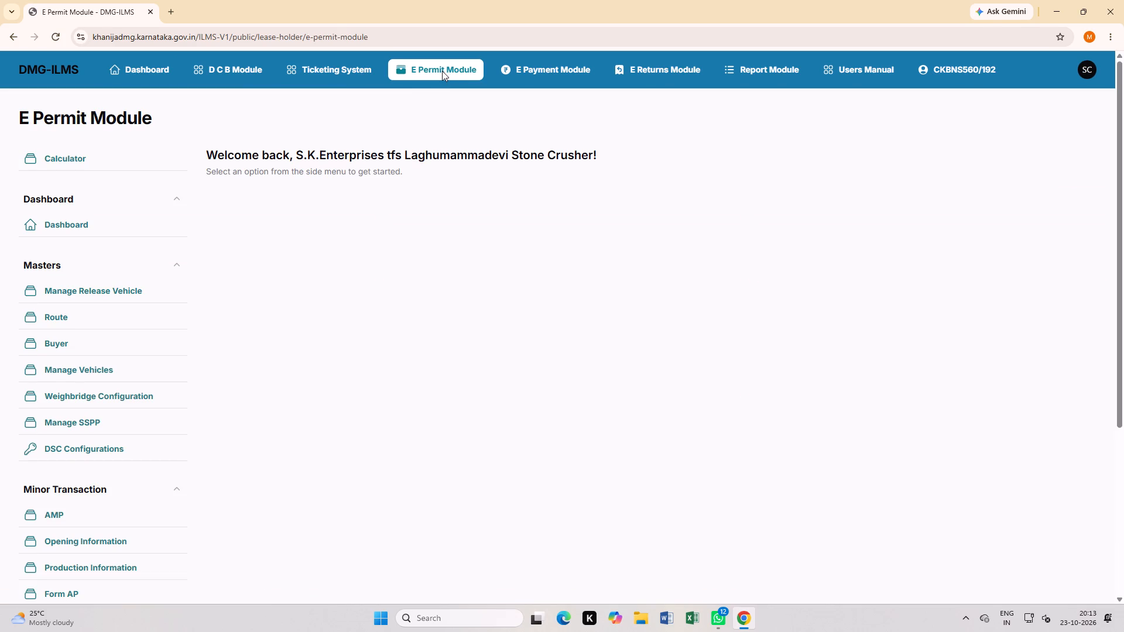
Start a new Mineral Dispatch Permit (MDP) from the minor transactions of the E Permit Module.
scroll(79, 311, "down", 3)
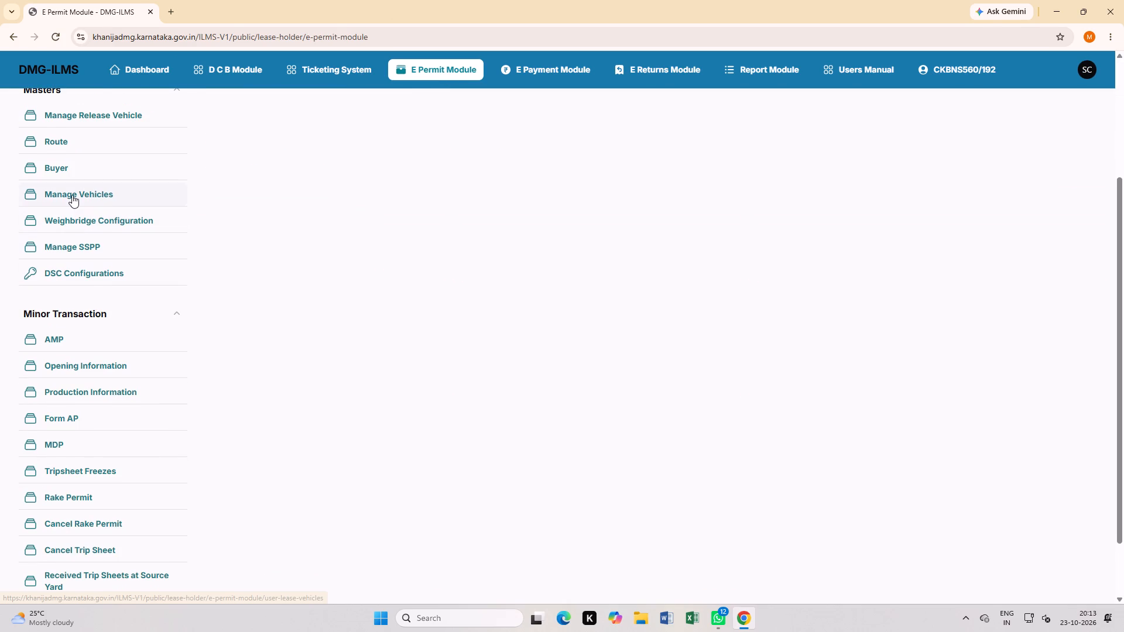
left_click(59, 442)
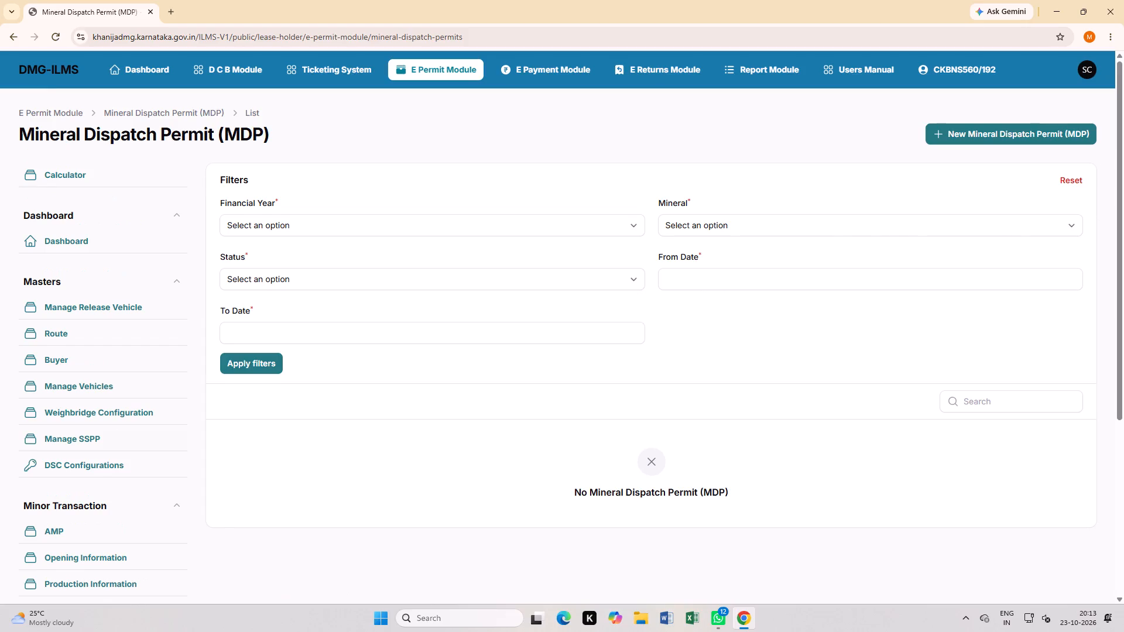
left_click(974, 133)
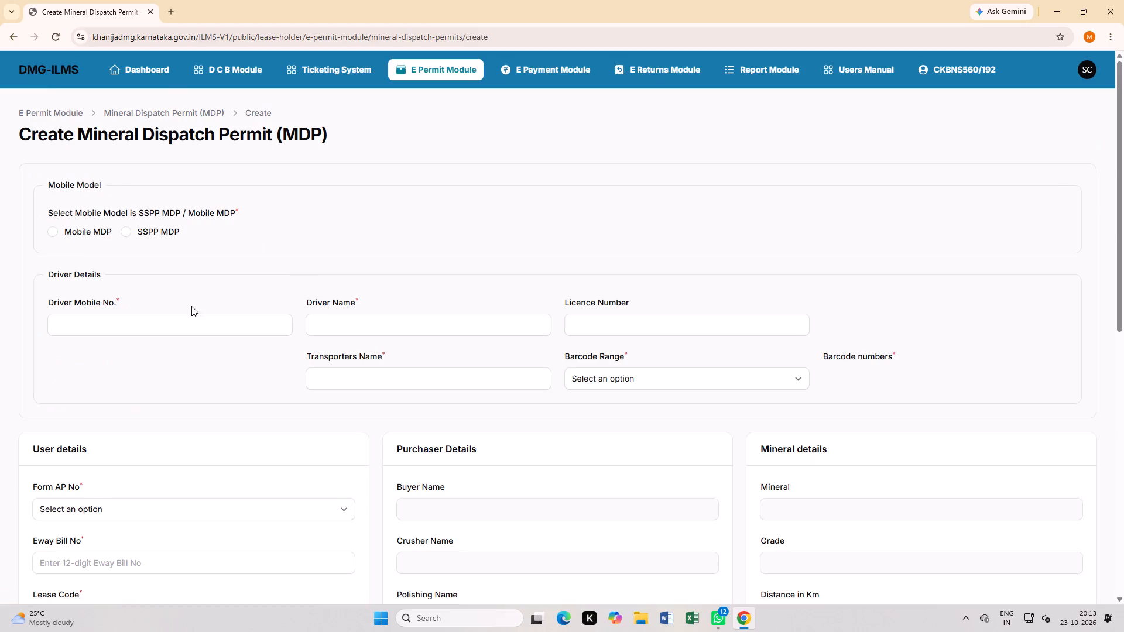
Set the permit model to SSPP MDP, enter the driver's mobile number and fill in DRIVER as the driver name.
left_click(139, 235)
left_click(148, 320)
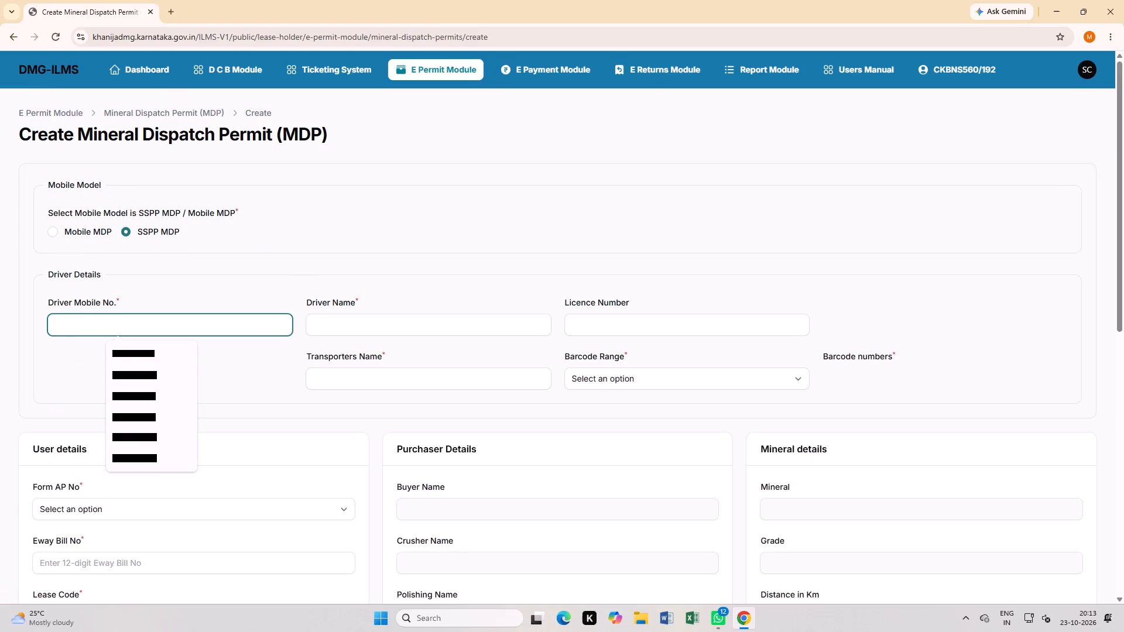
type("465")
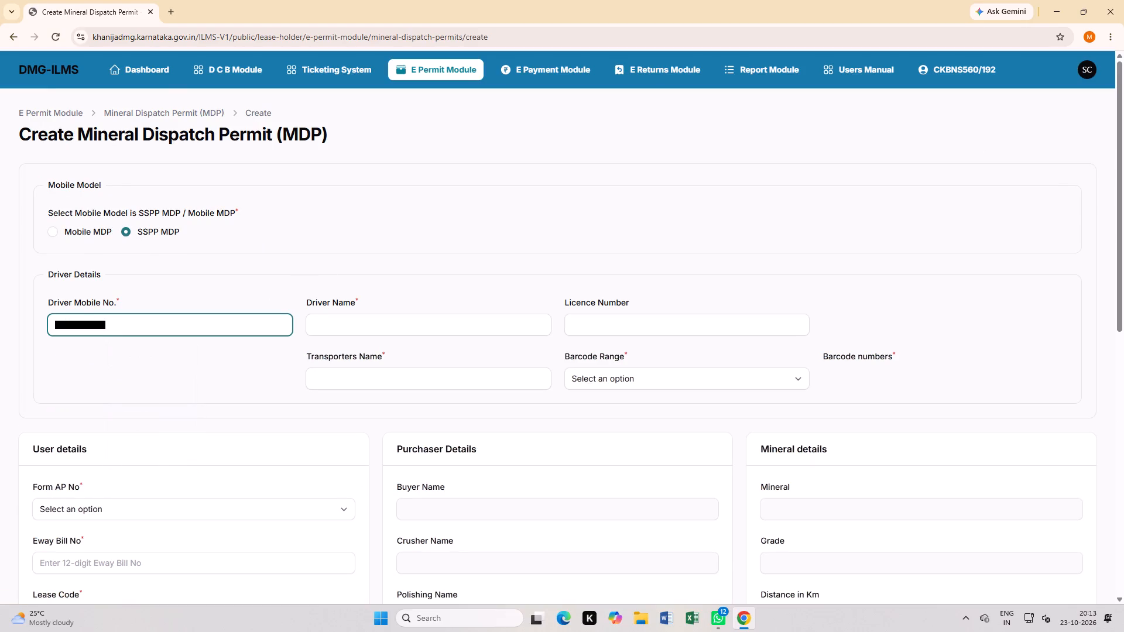
left_click(378, 320)
left_click(386, 354)
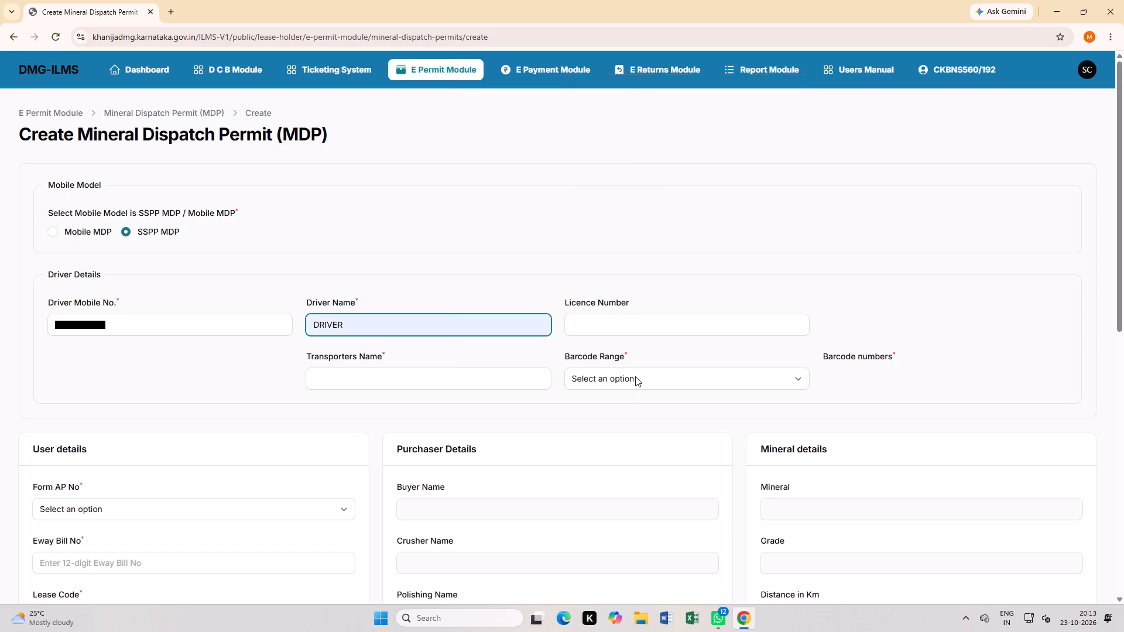
left_click(635, 376)
scroll(612, 296, "down", 19)
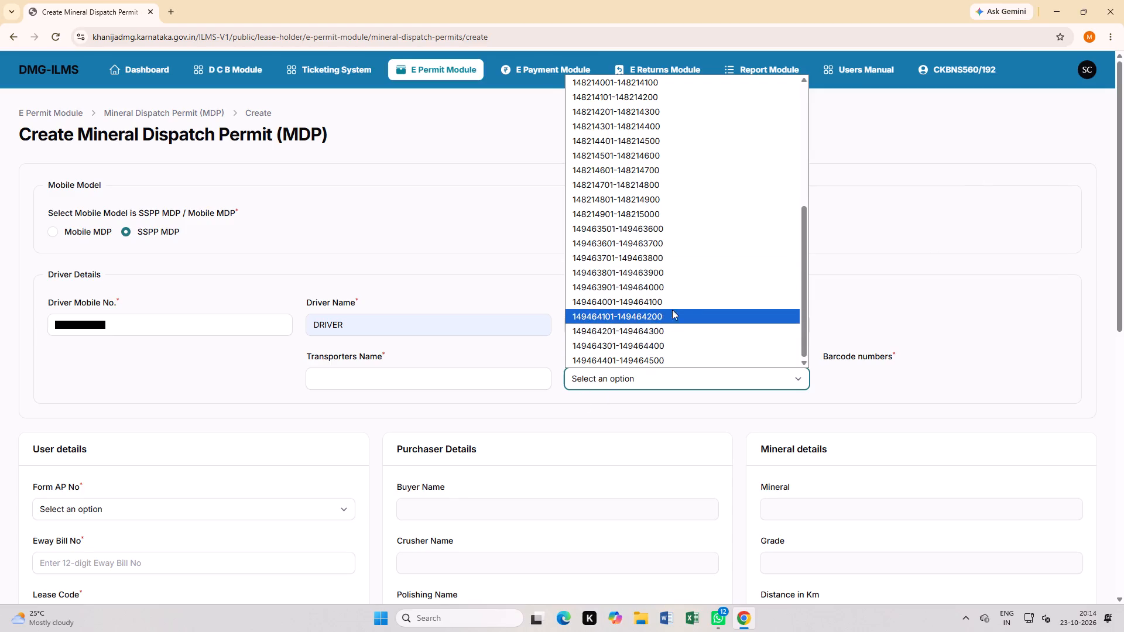
scroll(680, 303, "down", 13)
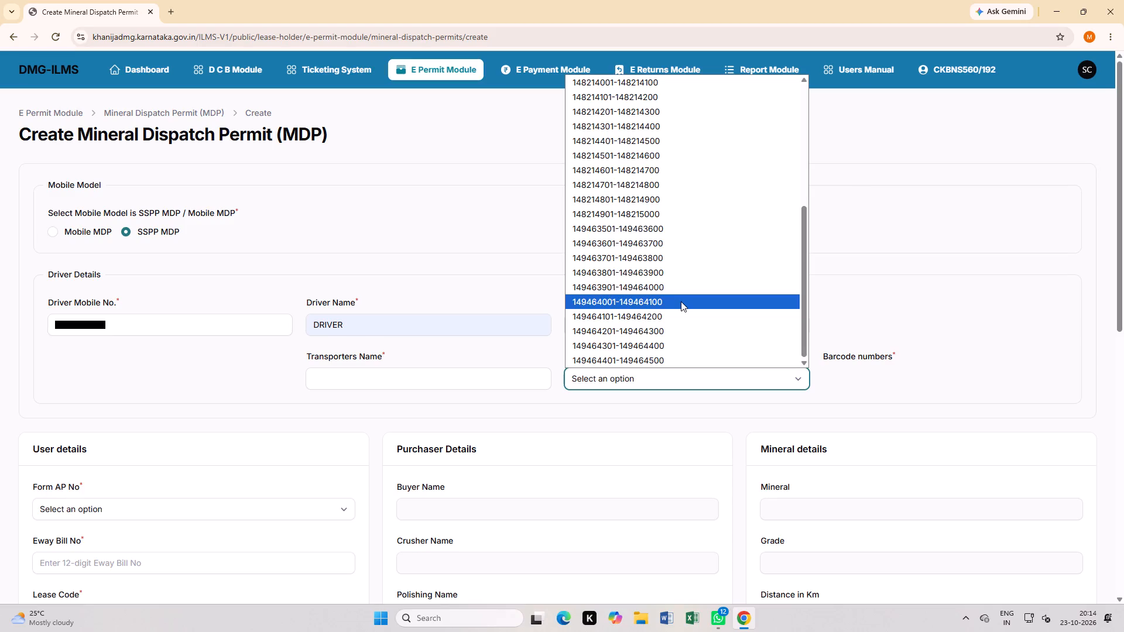
left_click(681, 301)
scroll(640, 360, "down", 2)
left_click(894, 262)
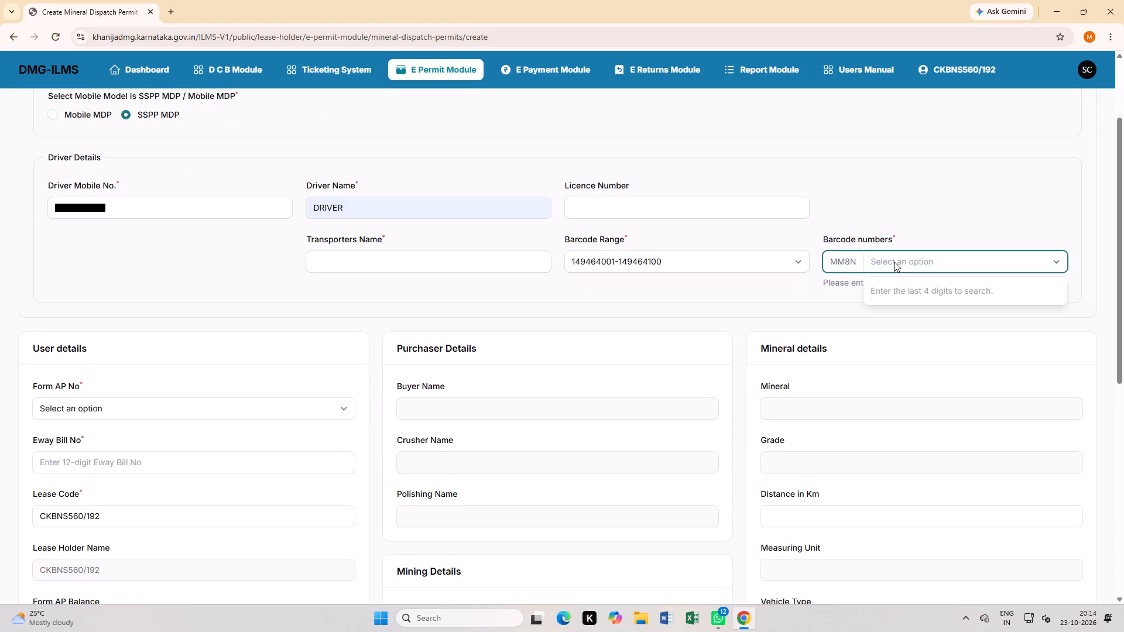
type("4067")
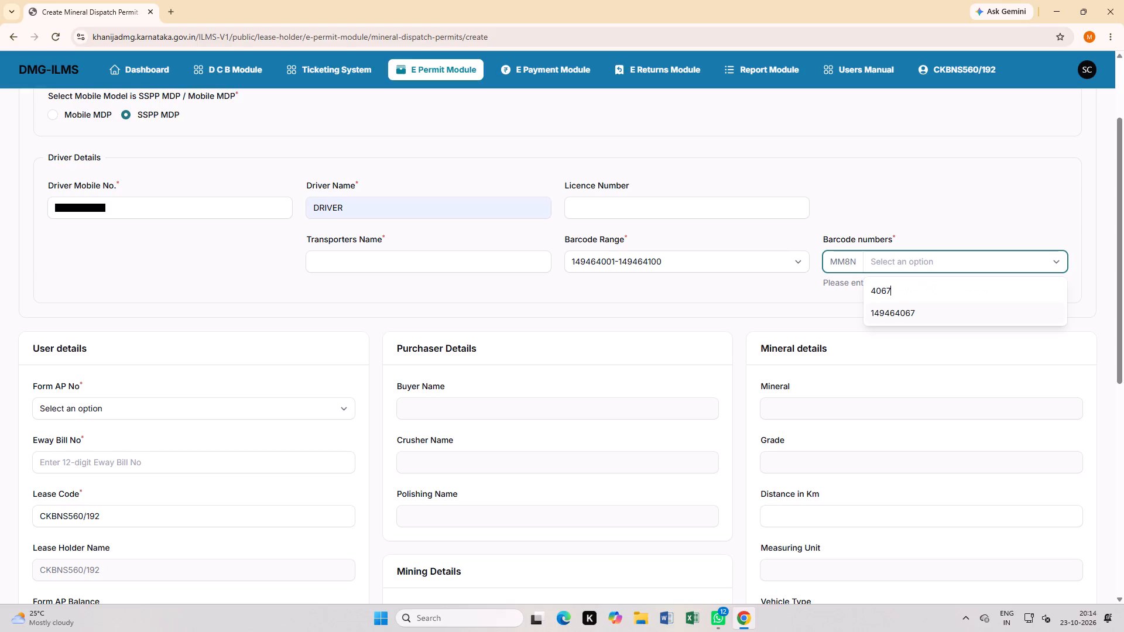
left_click(907, 313)
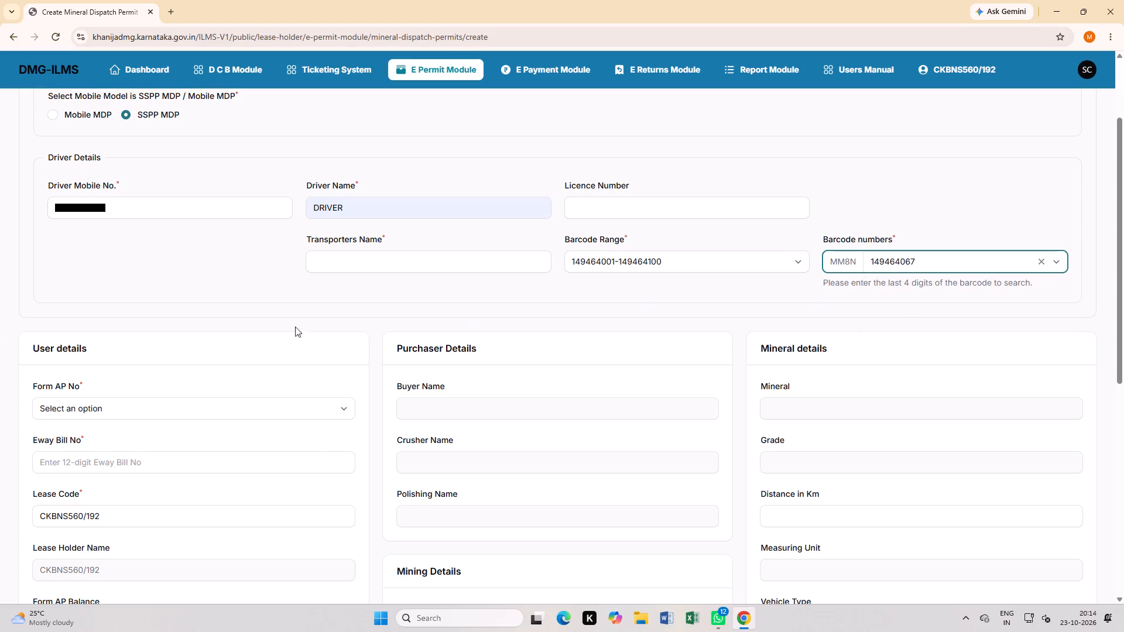
scroll(200, 380, "down", 1)
left_click(160, 352)
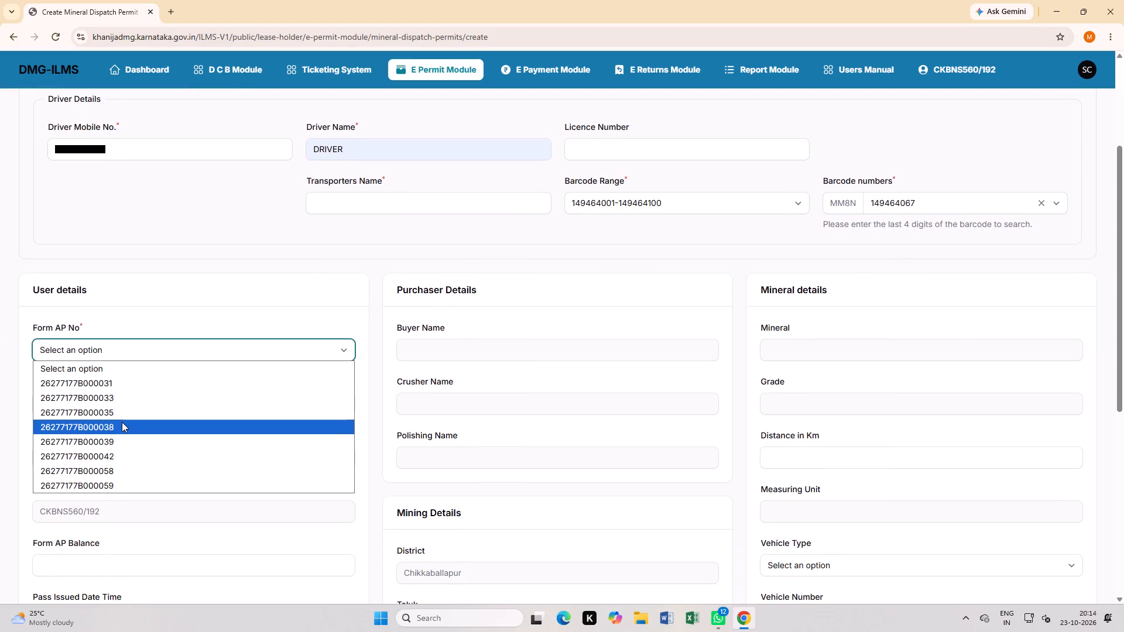
left_click(114, 492)
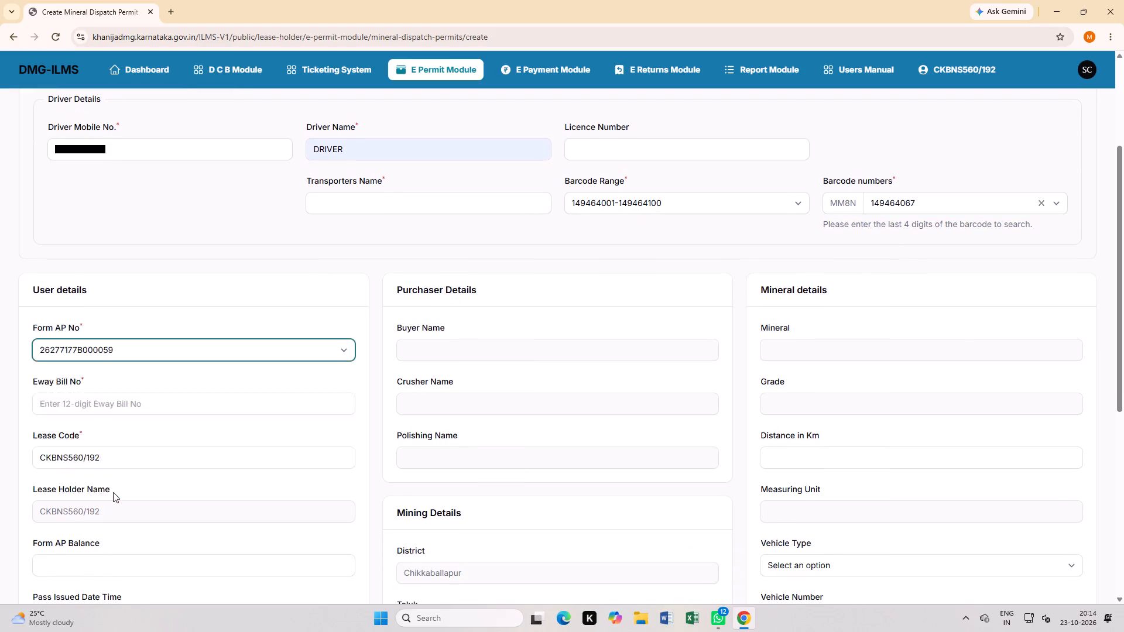
scroll(495, 401, "down", 2)
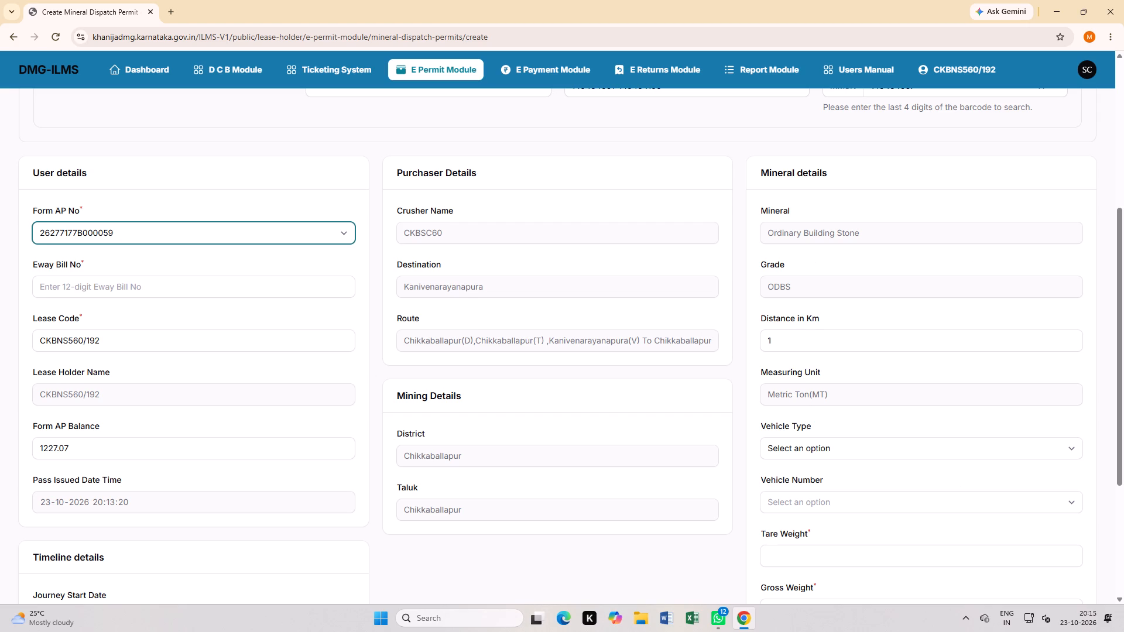
left_click(824, 444)
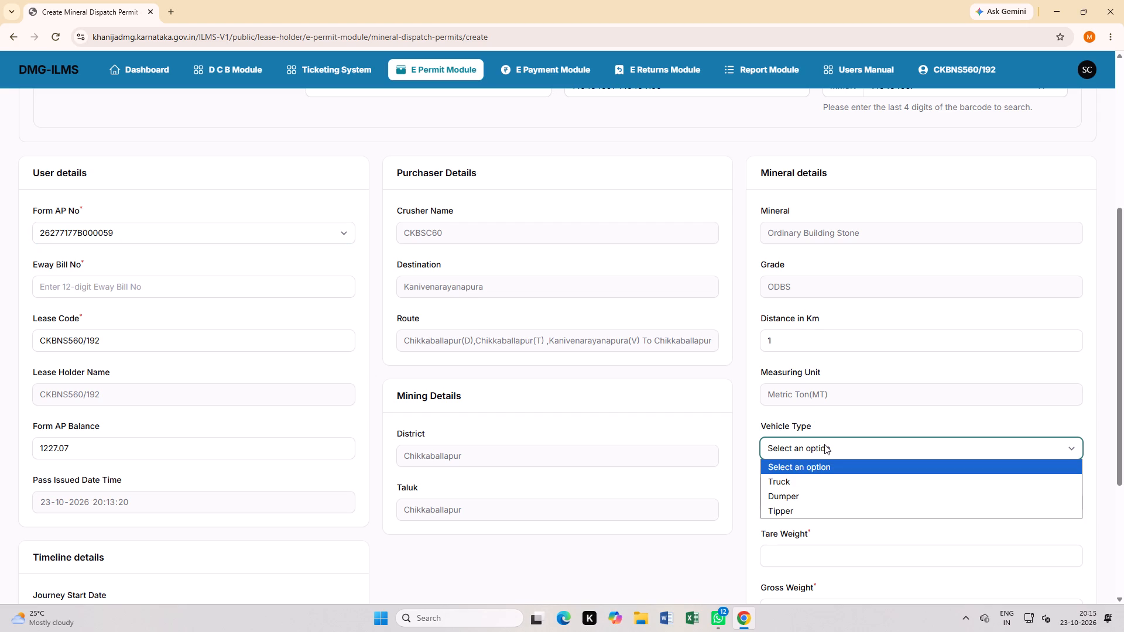
left_click(770, 503)
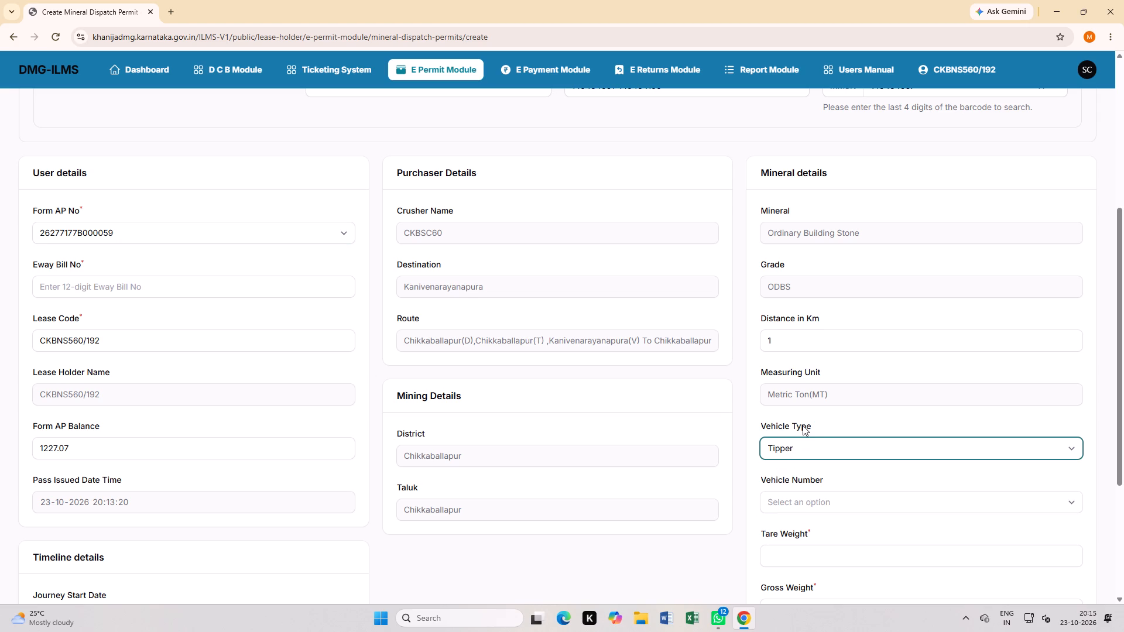
left_click(793, 500)
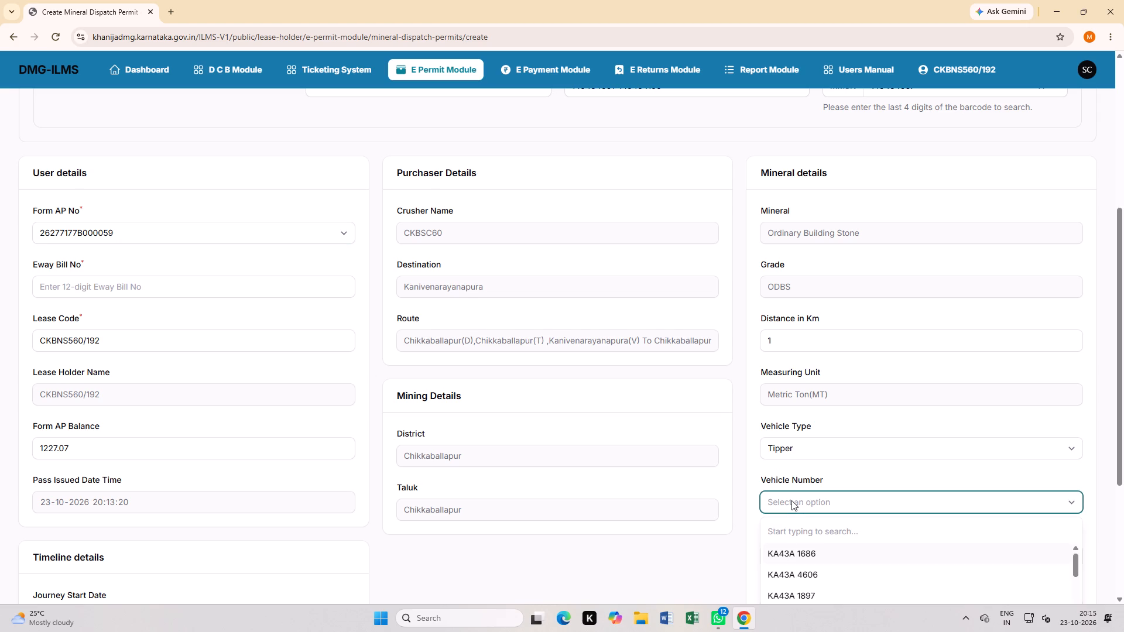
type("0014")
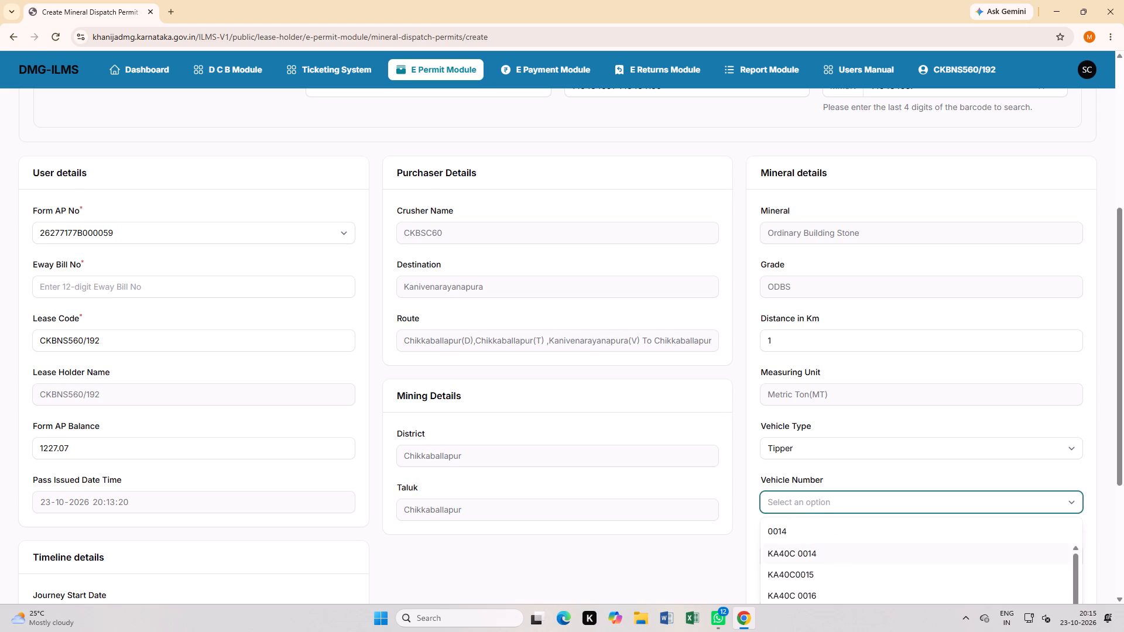
left_click(830, 554)
Enter a gross weight of 96.00 in the mineral details.
scroll(924, 463, "down", 1)
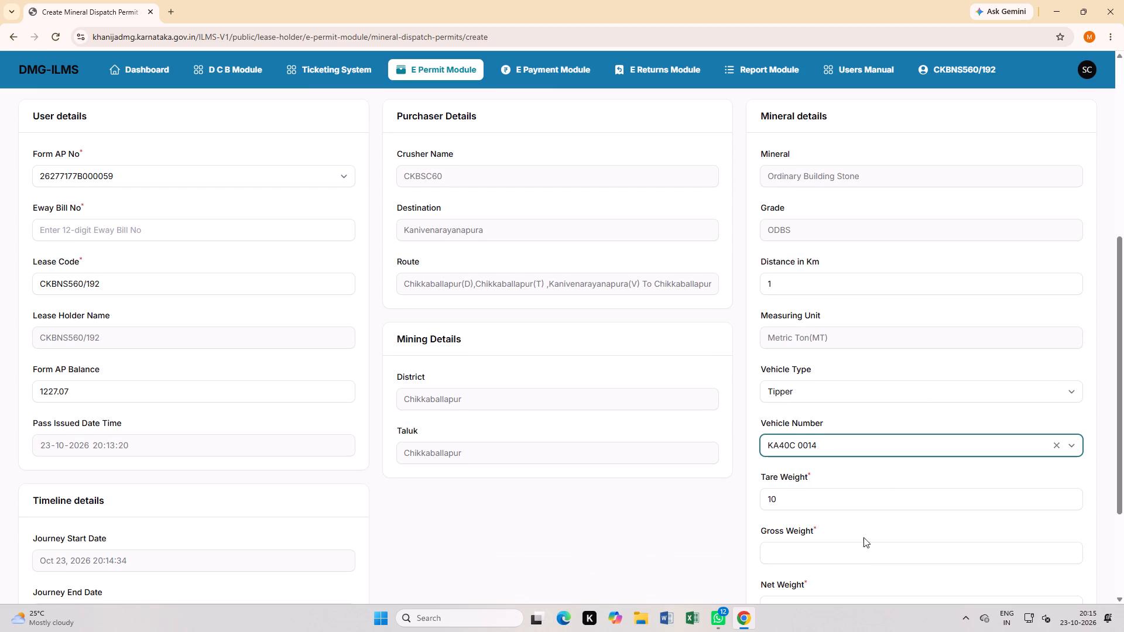
left_click(825, 553)
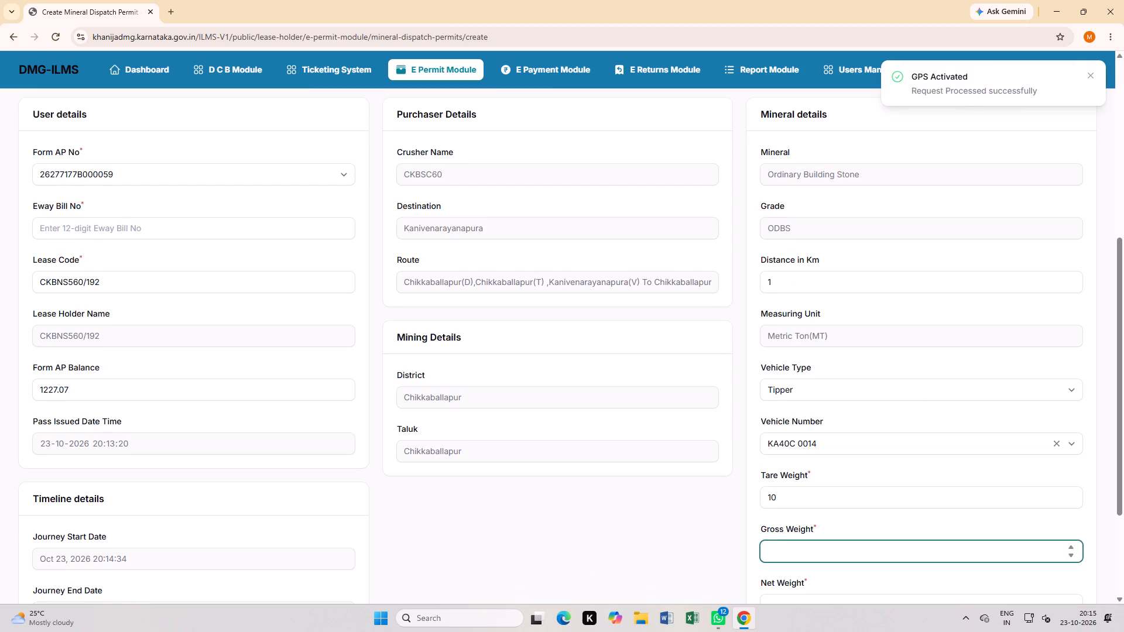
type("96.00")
scroll(1008, 598, "down", 2)
left_click(904, 466)
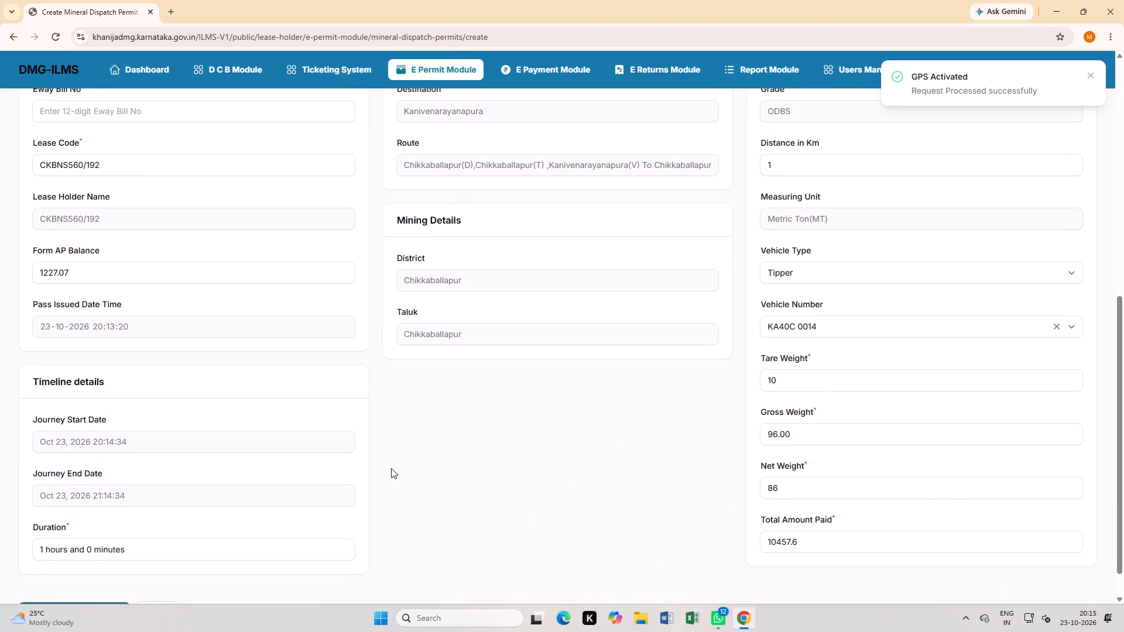
scroll(294, 438, "up", 4)
scroll(352, 394, "up", 3)
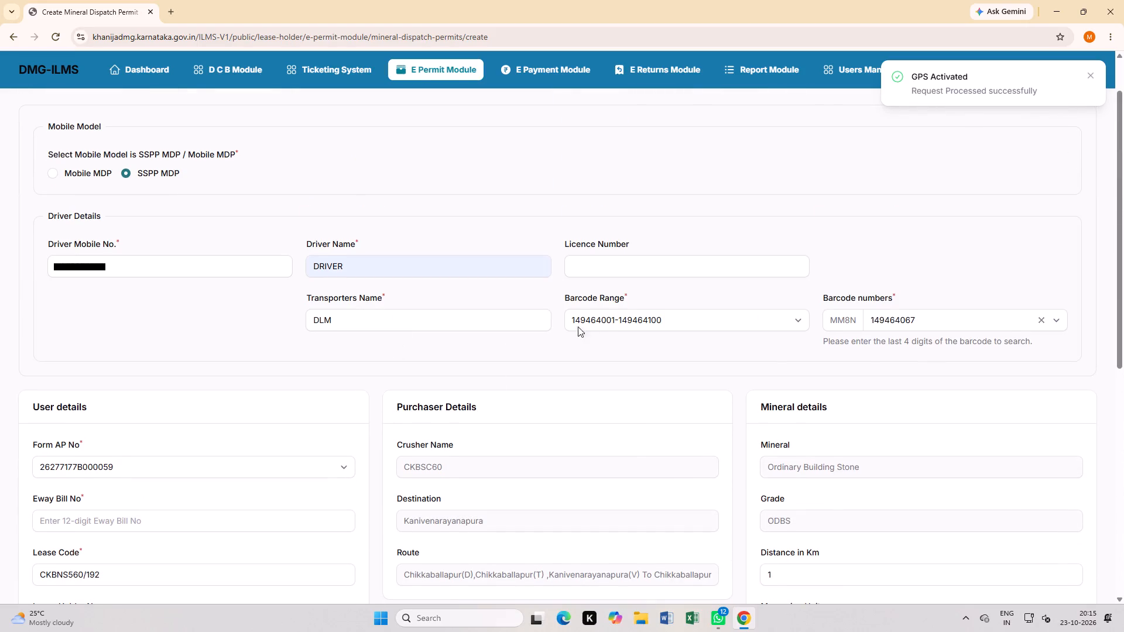
scroll(151, 478, "down", 1)
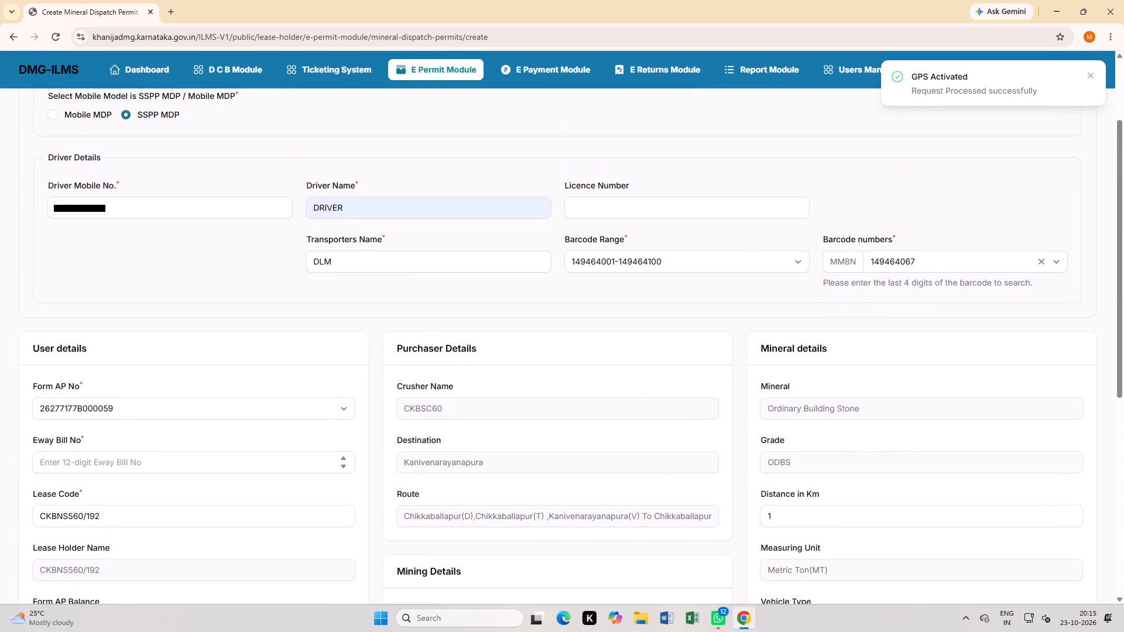
left_click(101, 462)
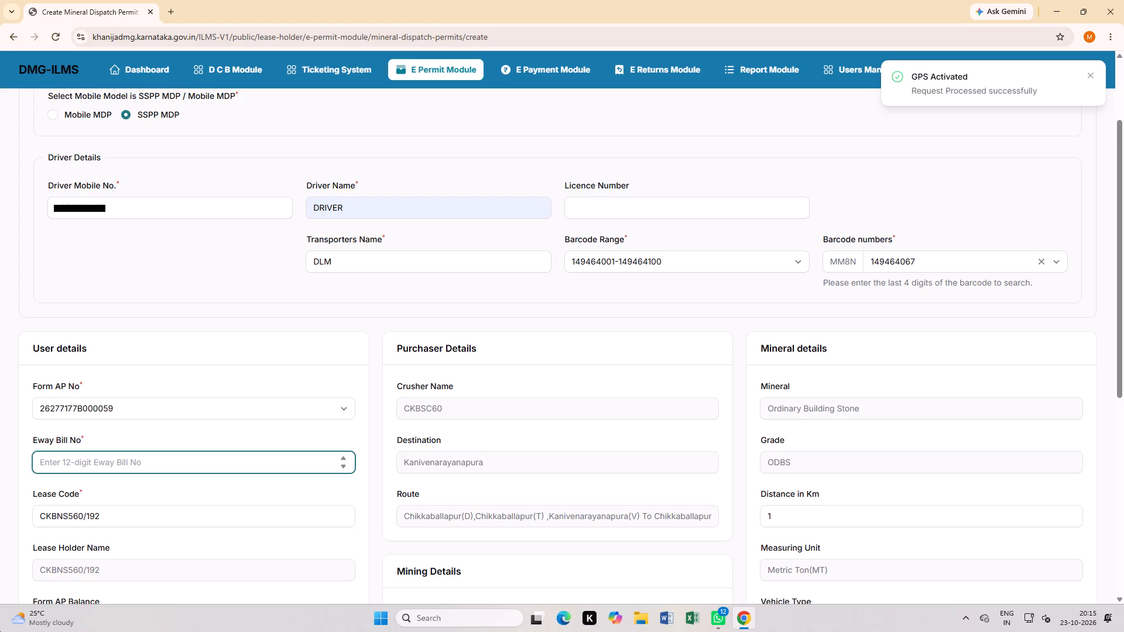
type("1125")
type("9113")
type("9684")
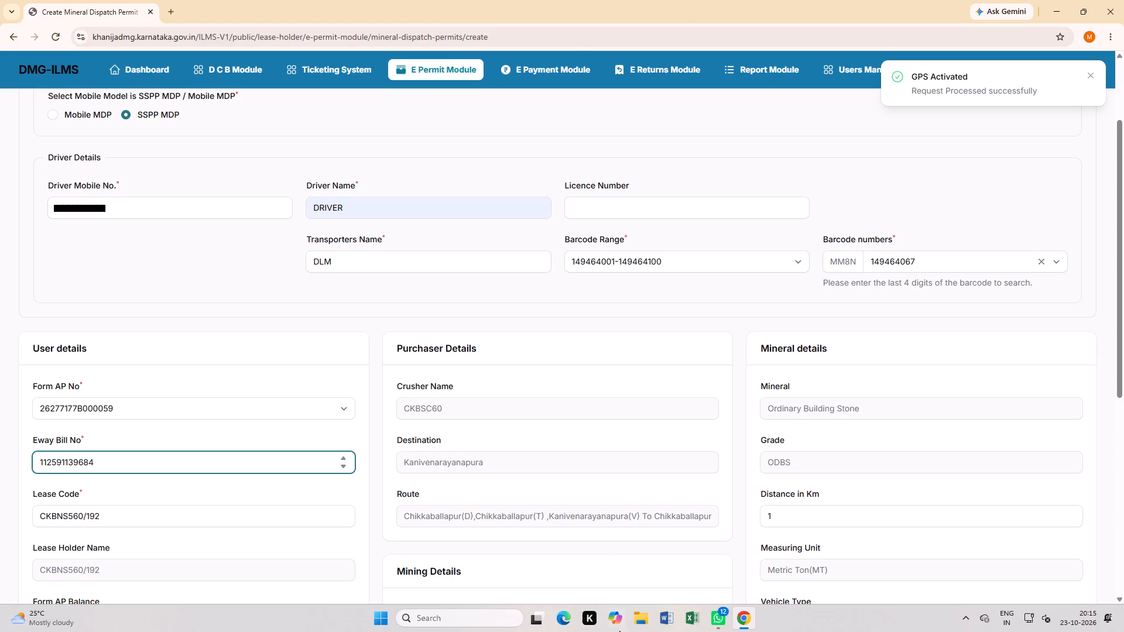
left_click(248, 490)
Submit the completed Mineral Dispatch Permit form to create the permit.
scroll(280, 461, "down", 4)
scroll(465, 445, "down", 4)
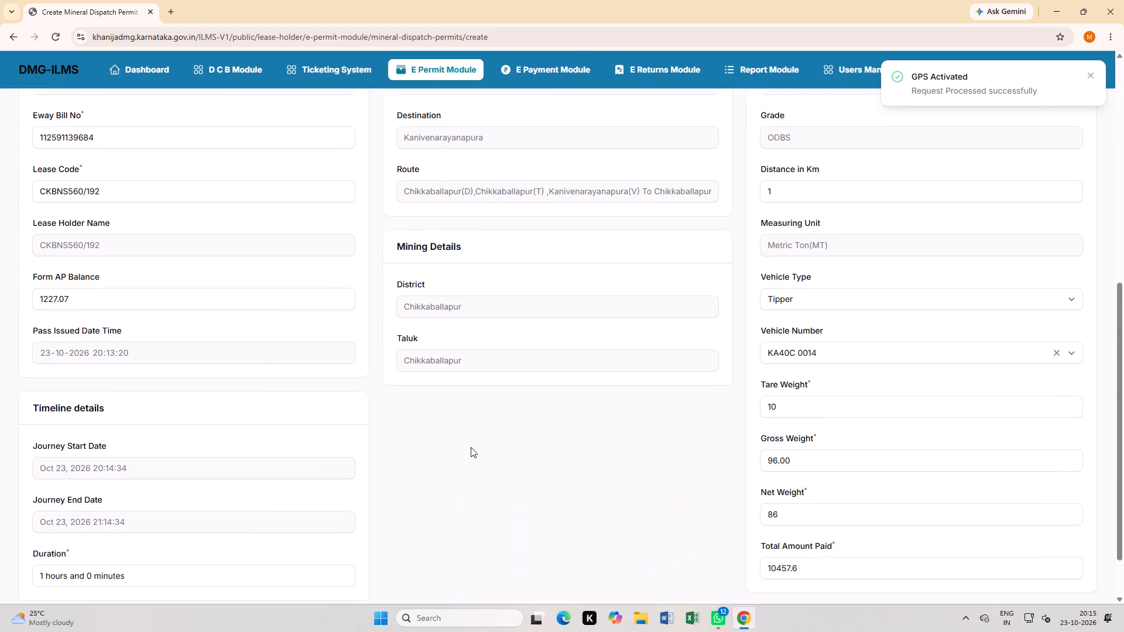
scroll(472, 447, "down", 5)
left_click(83, 576)
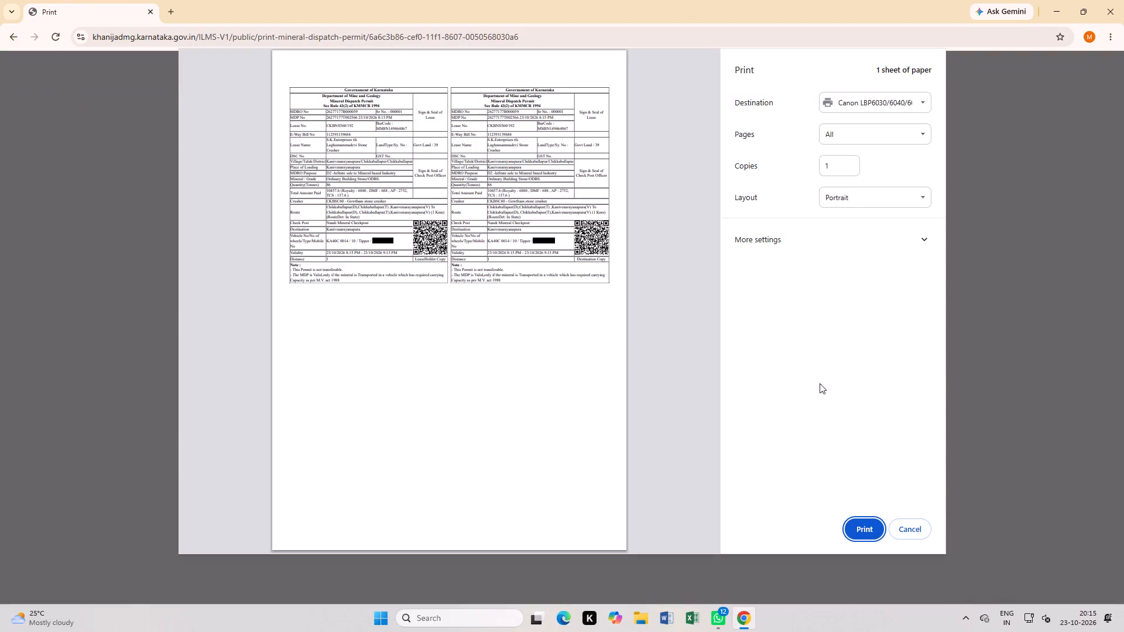
Print the generated dispatch permit in Landscape layout.
left_click(855, 198)
left_click(853, 231)
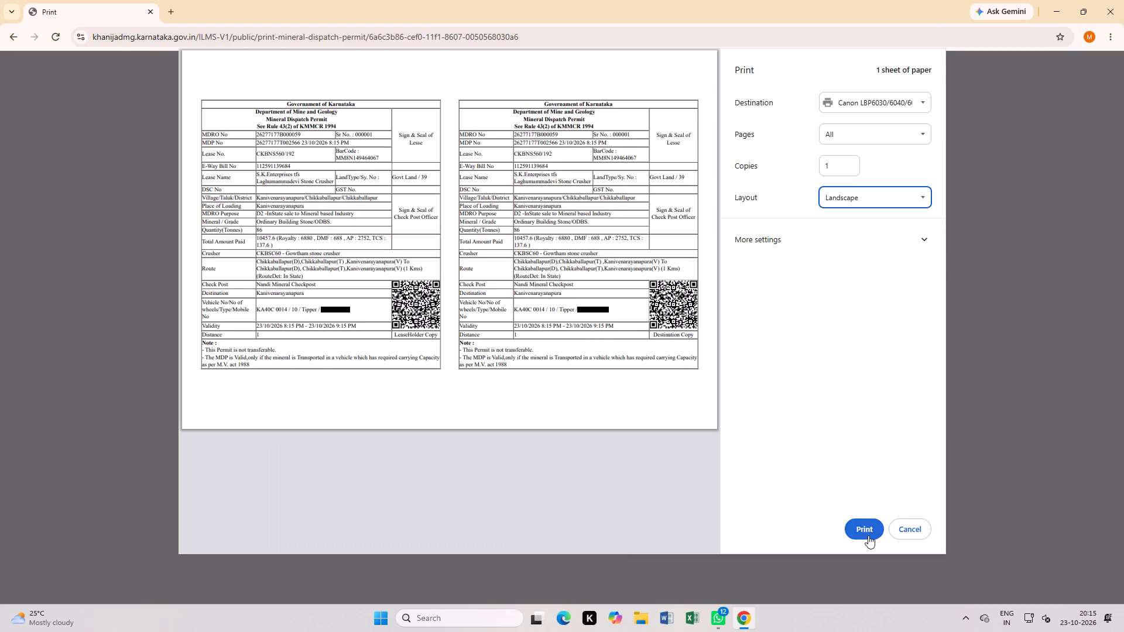
left_click(868, 531)
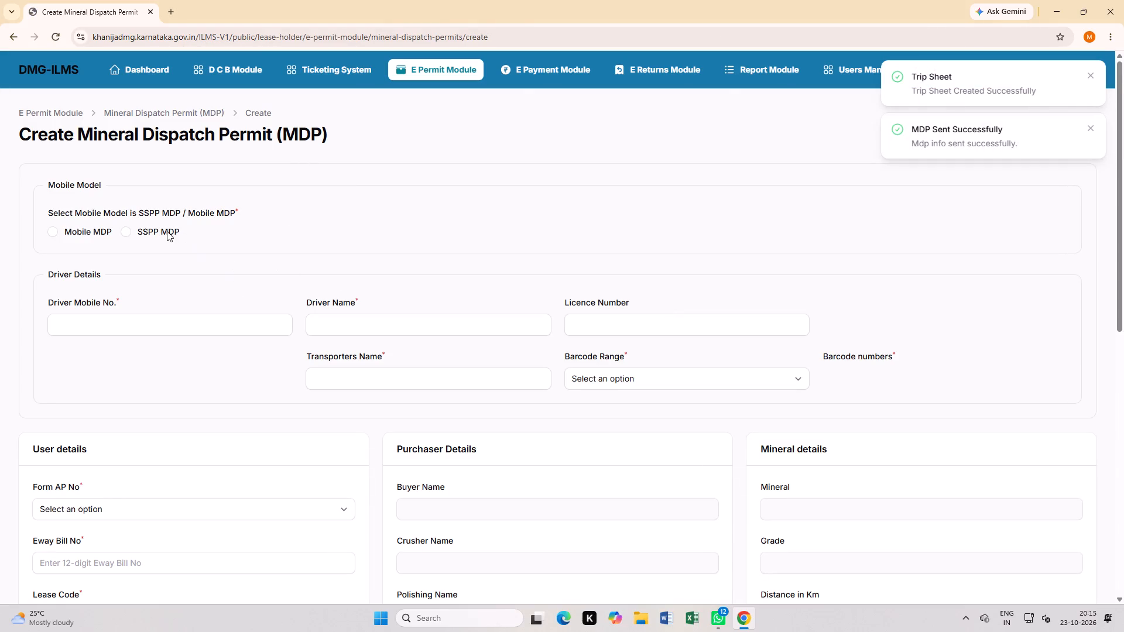
On the blank permit form, select SSPP MDP, enter the driver's mobile number and fill in DRIVER as the driver name.
left_click(166, 231)
left_click(188, 325)
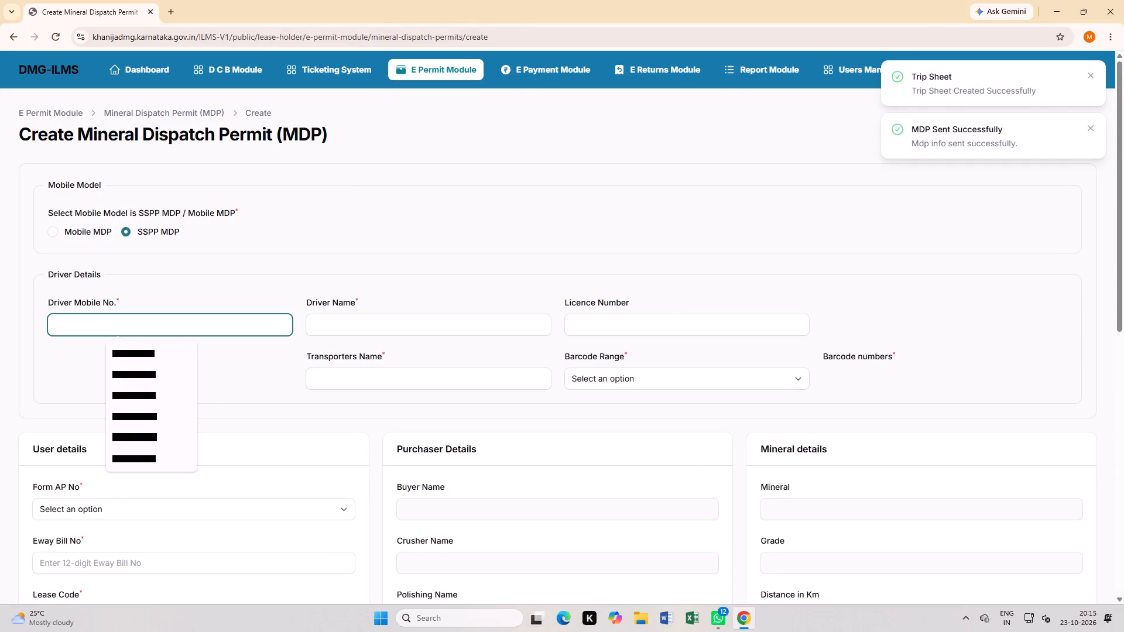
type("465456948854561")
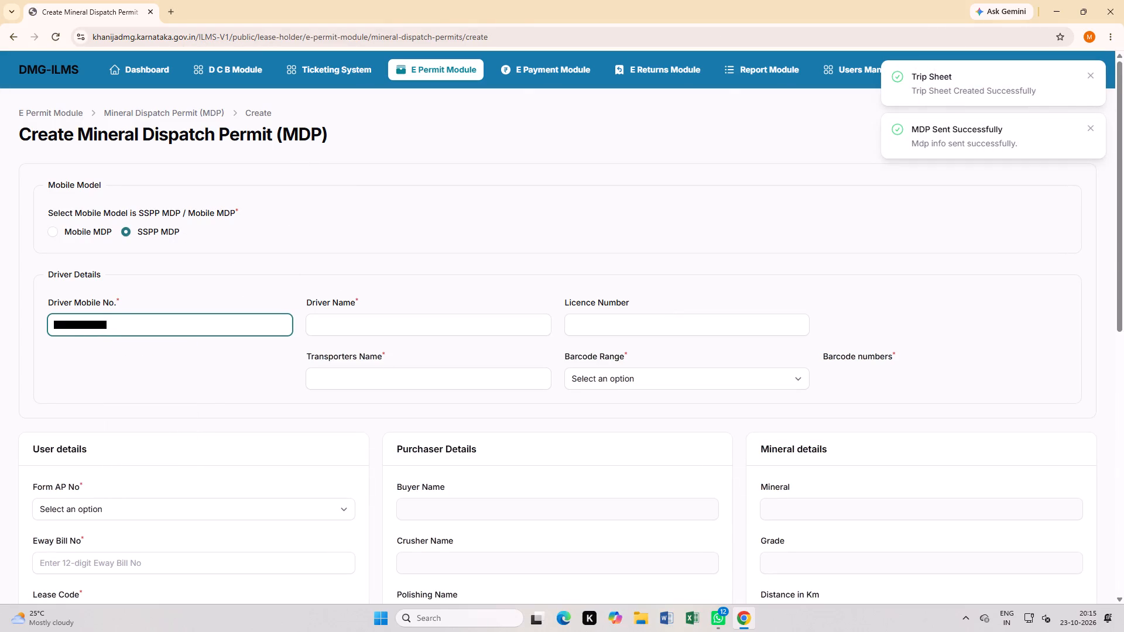
left_click(444, 329)
left_click(415, 351)
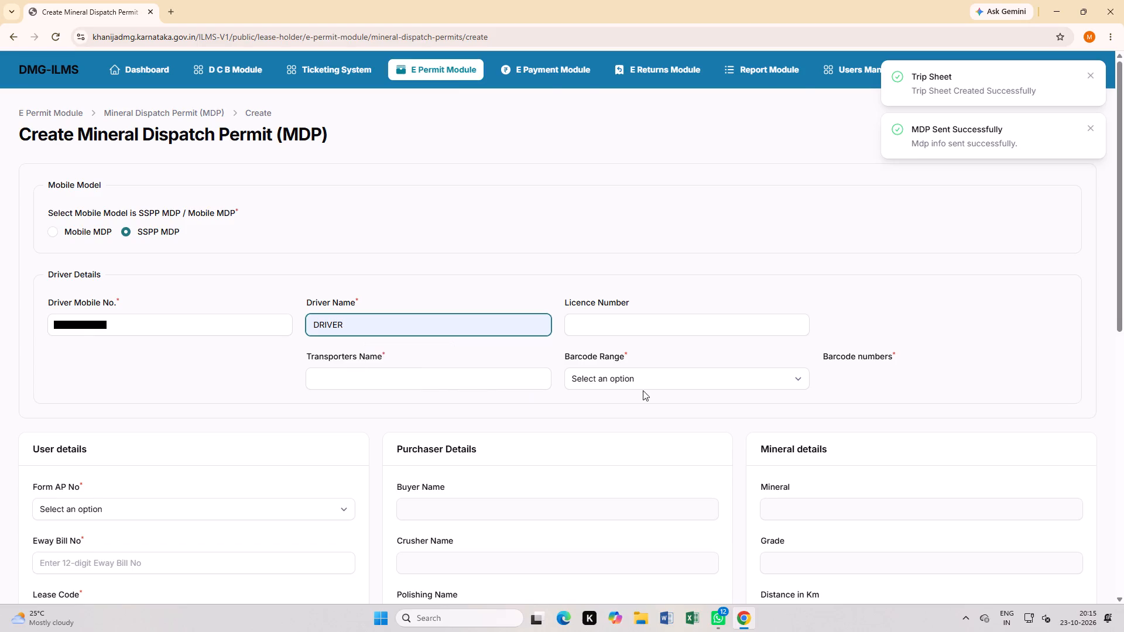
left_click(642, 376)
scroll(643, 297, "down", 19)
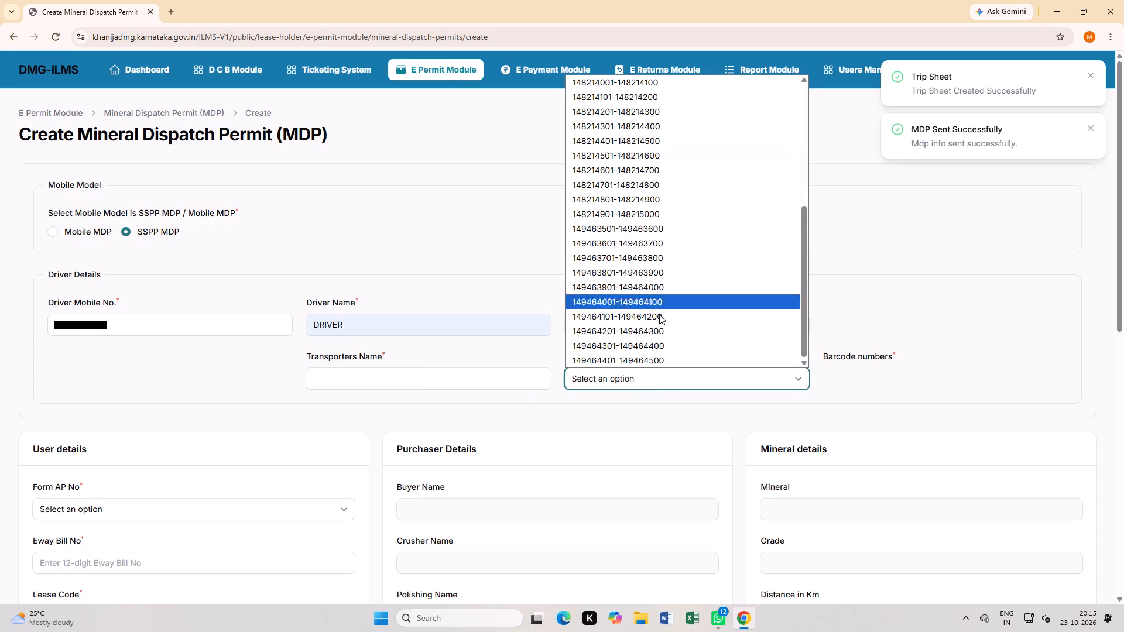
left_click(652, 303)
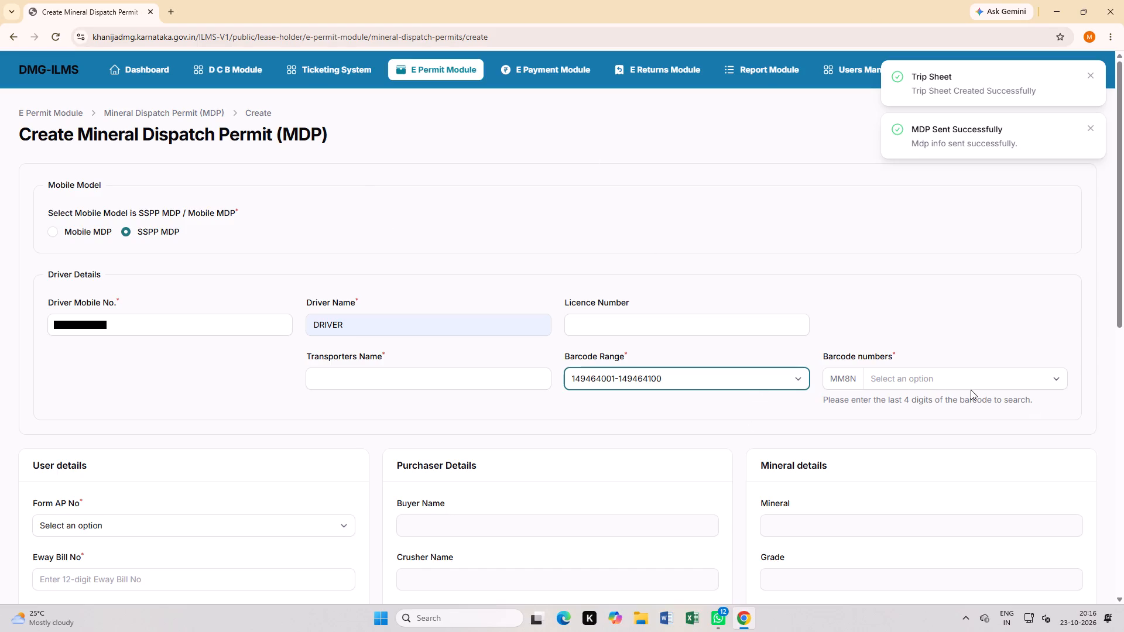
left_click(959, 383)
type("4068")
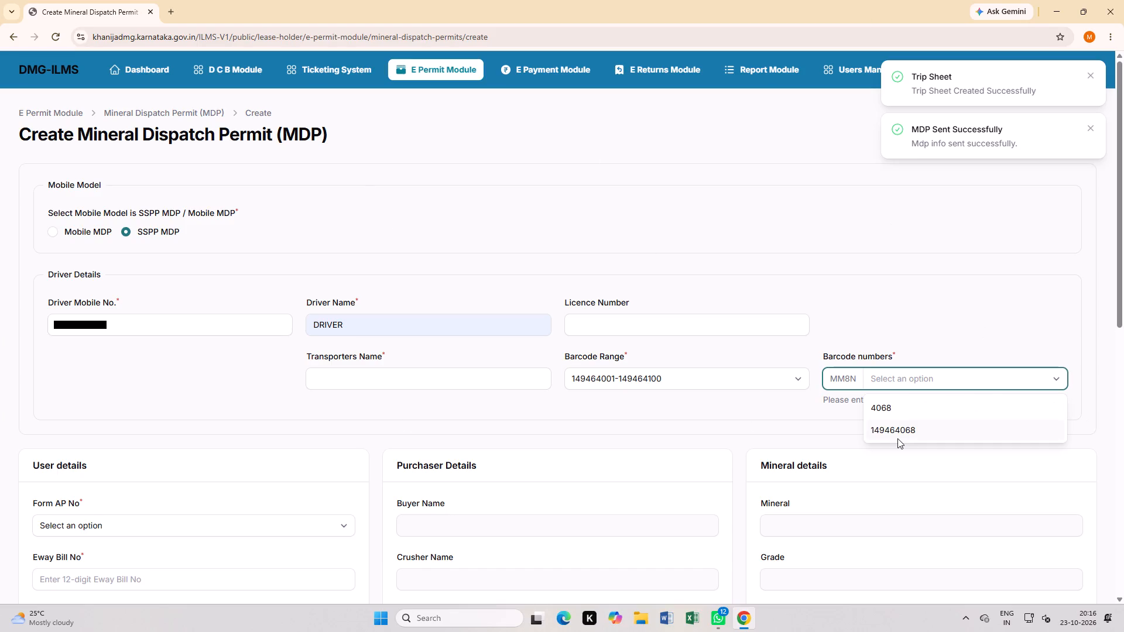
left_click(897, 435)
scroll(0, 398, "down", 2)
left_click(125, 406)
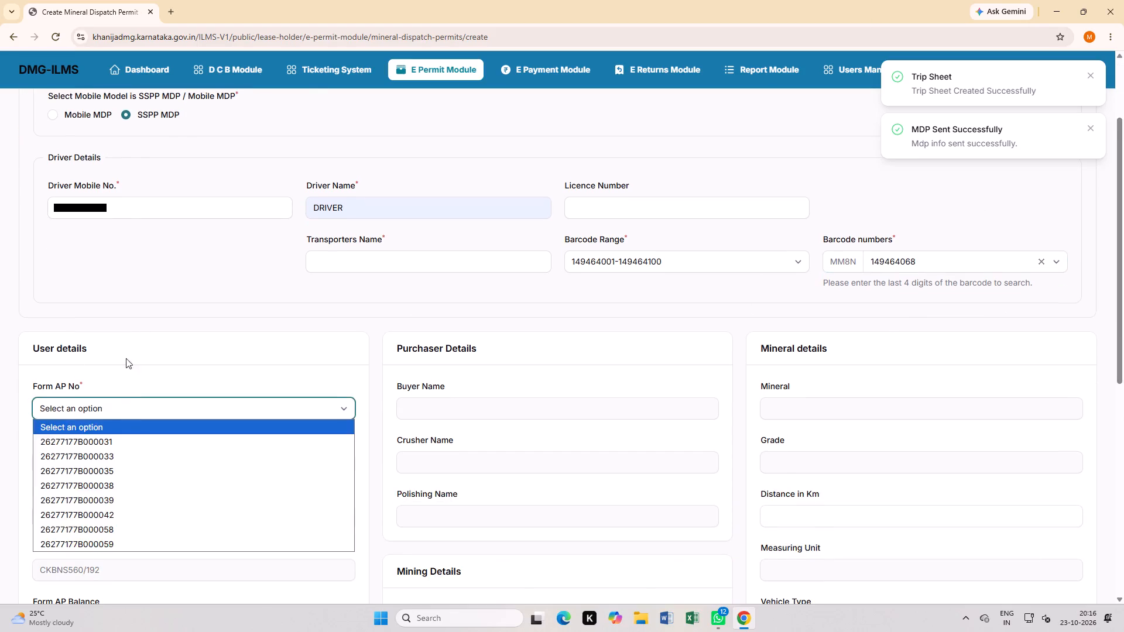
scroll(126, 358, "down", 5)
left_click(99, 122)
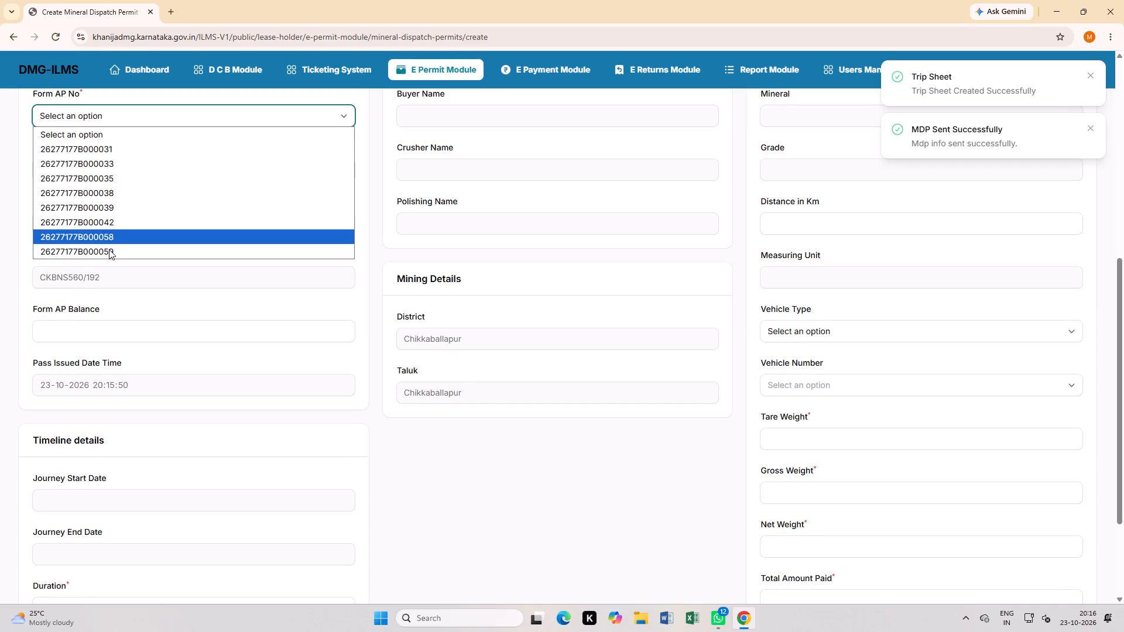
left_click(109, 249)
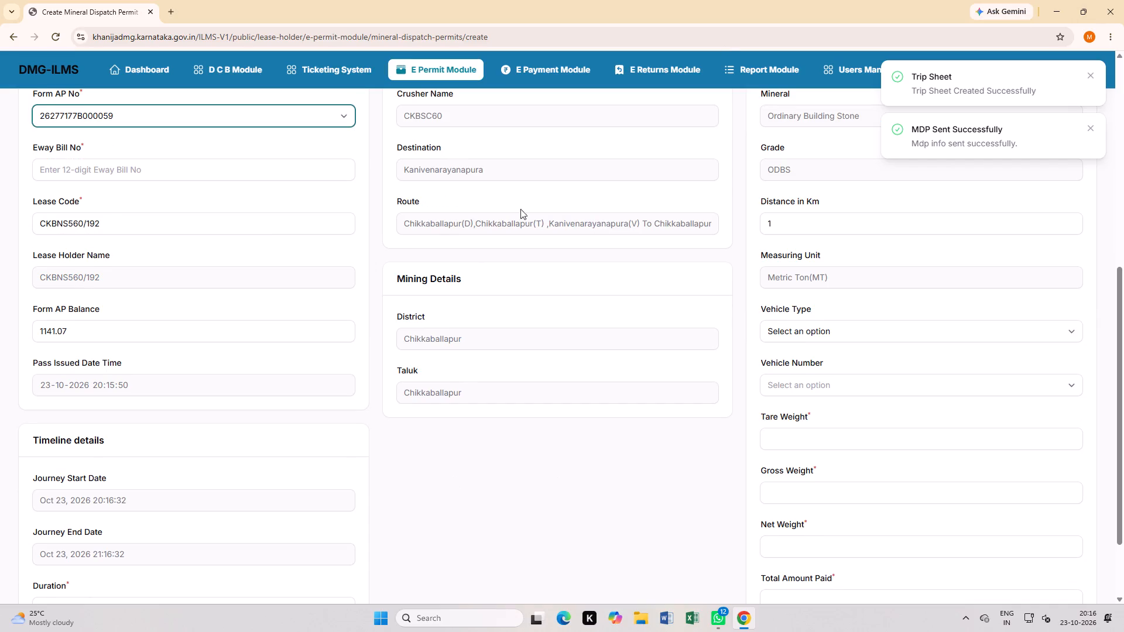
scroll(674, 299, "up", 3)
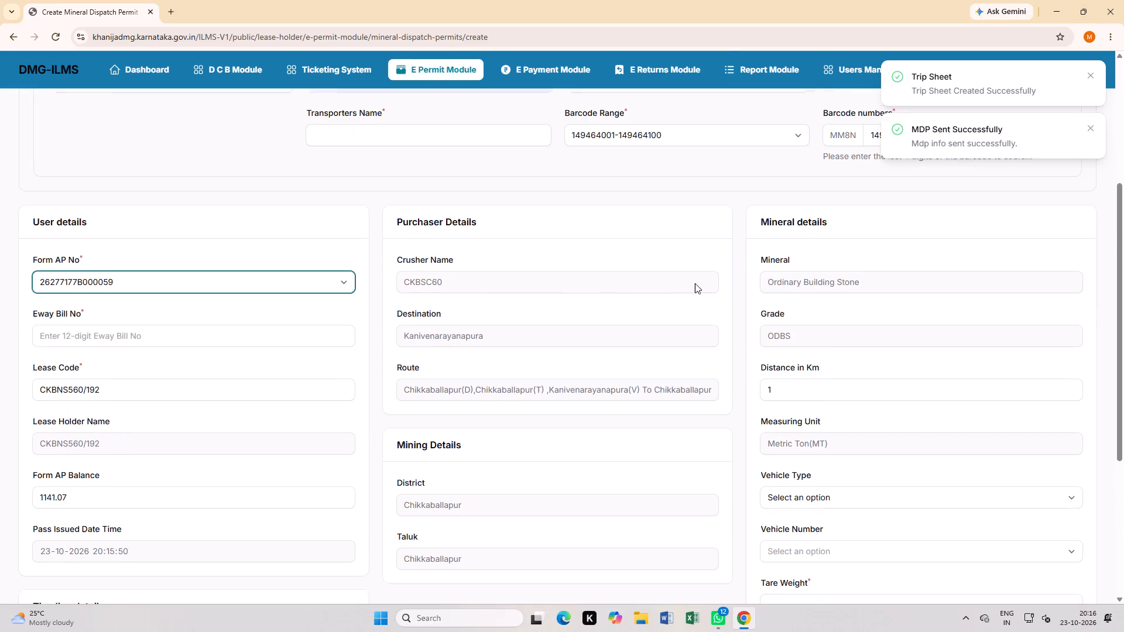
scroll(827, 303, "down", 3)
left_click(815, 329)
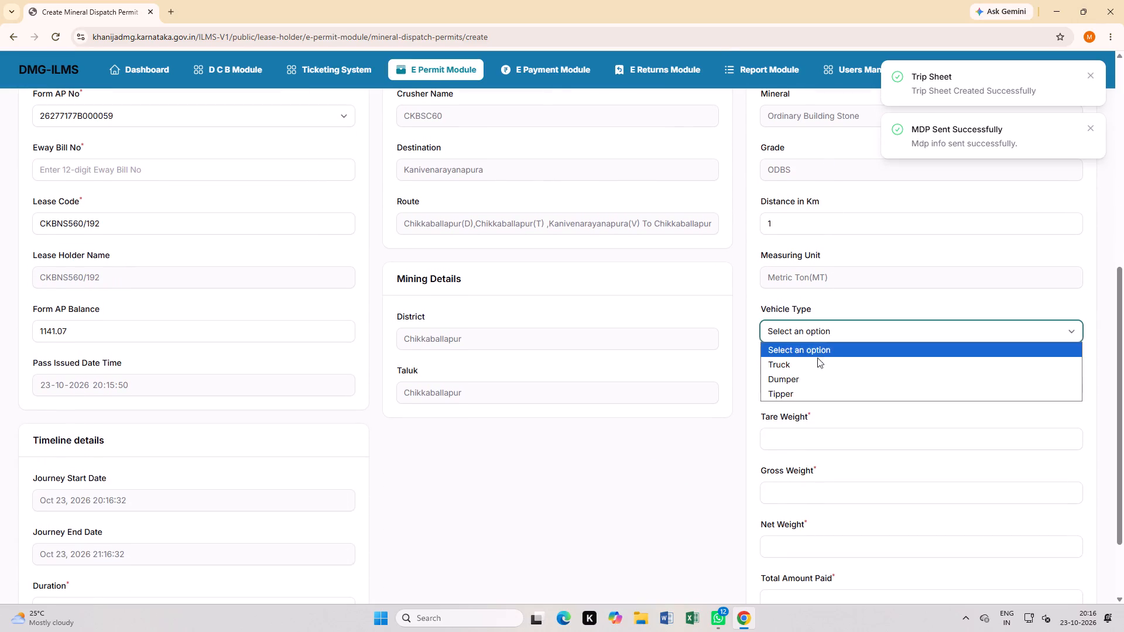
left_click(794, 387)
scroll(856, 377, "down", 2)
left_click(802, 338)
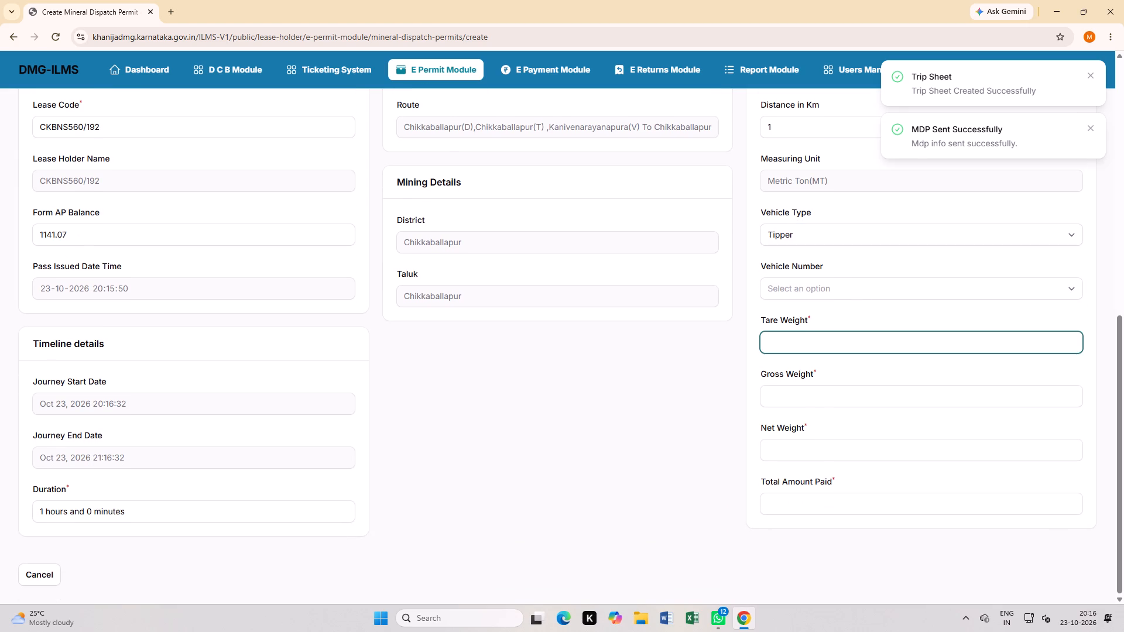
left_click(801, 284)
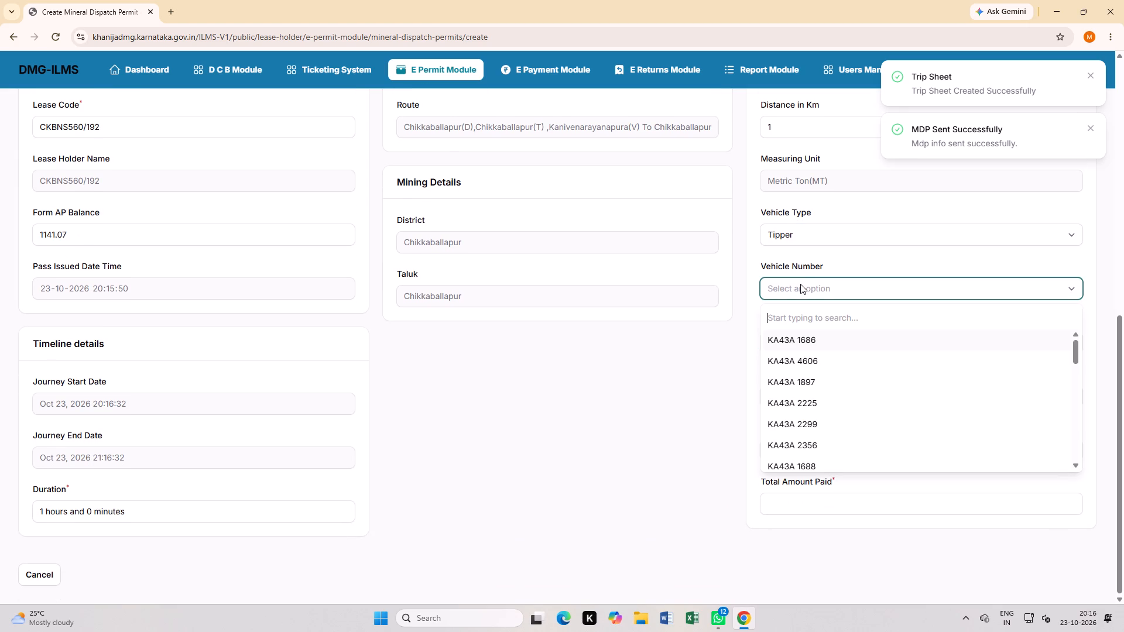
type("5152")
left_click(818, 344)
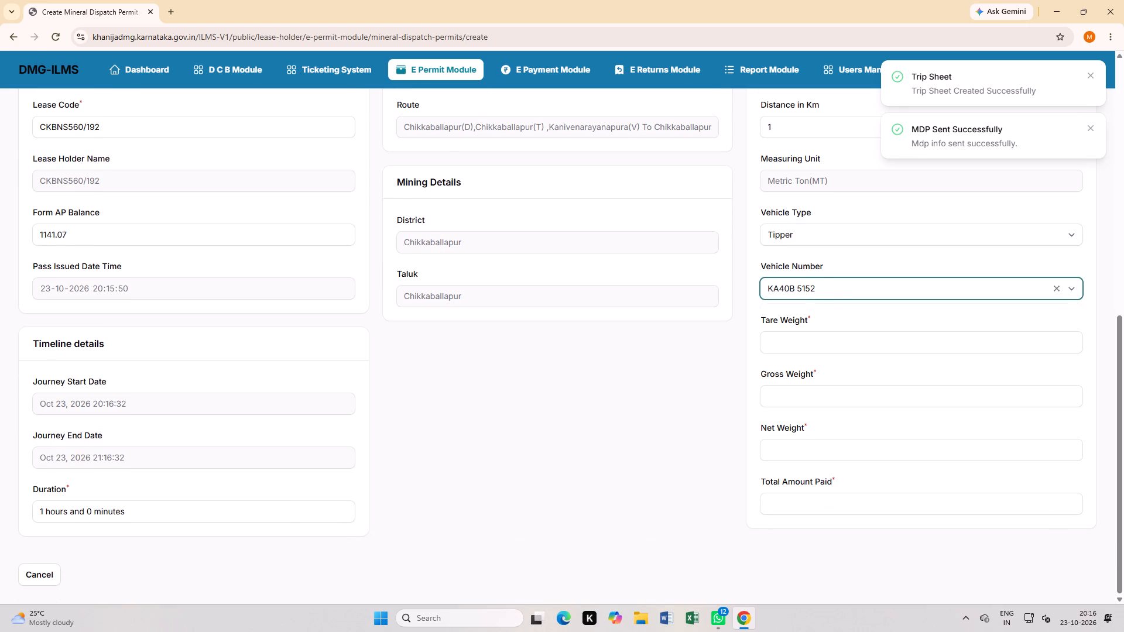
Set the vehicle's gross weight to 100.02.
left_click(841, 386)
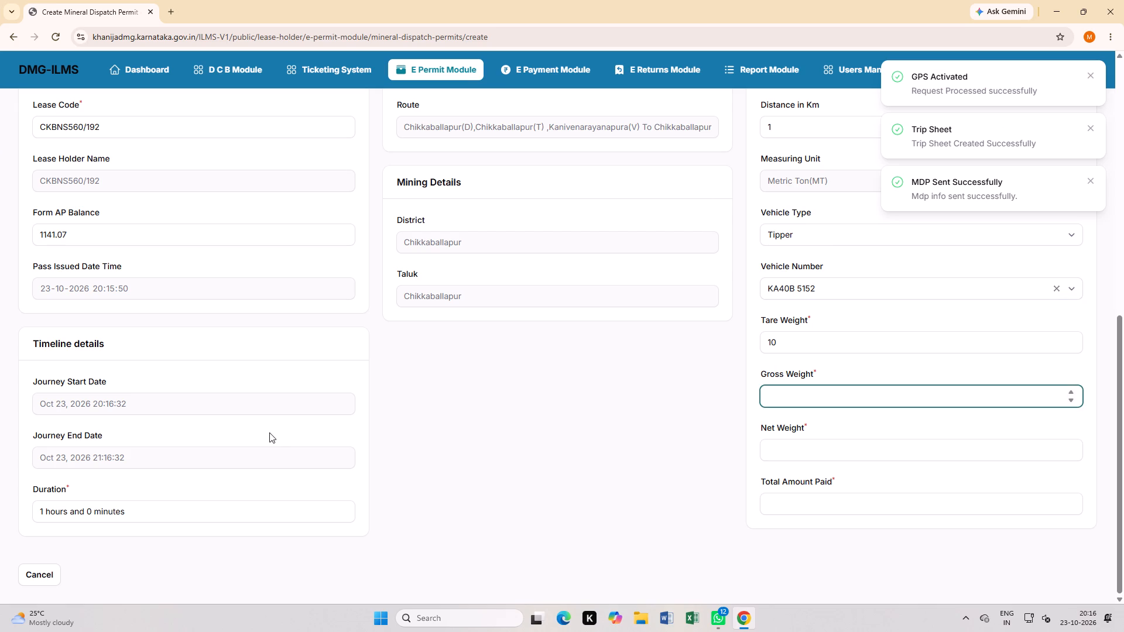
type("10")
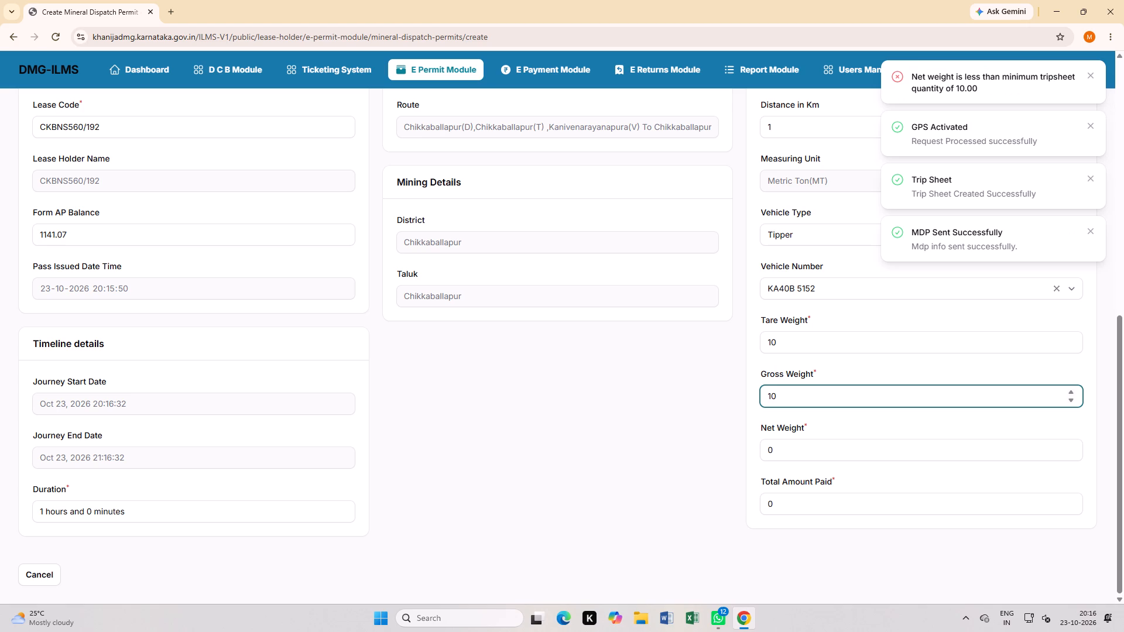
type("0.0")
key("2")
left_click(891, 422)
scroll(862, 411, "down", 3)
scroll(327, 437, "up", 4)
scroll(177, 365, "up", 1)
scroll(177, 365, "down", 3)
left_click(116, 190)
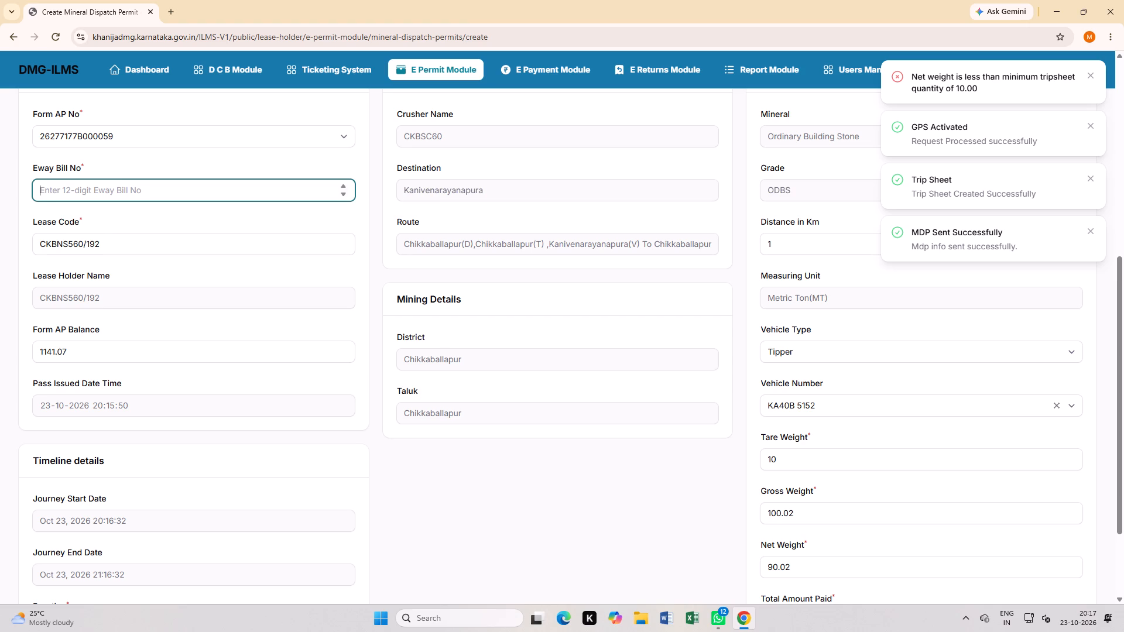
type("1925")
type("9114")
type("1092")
left_click(181, 215)
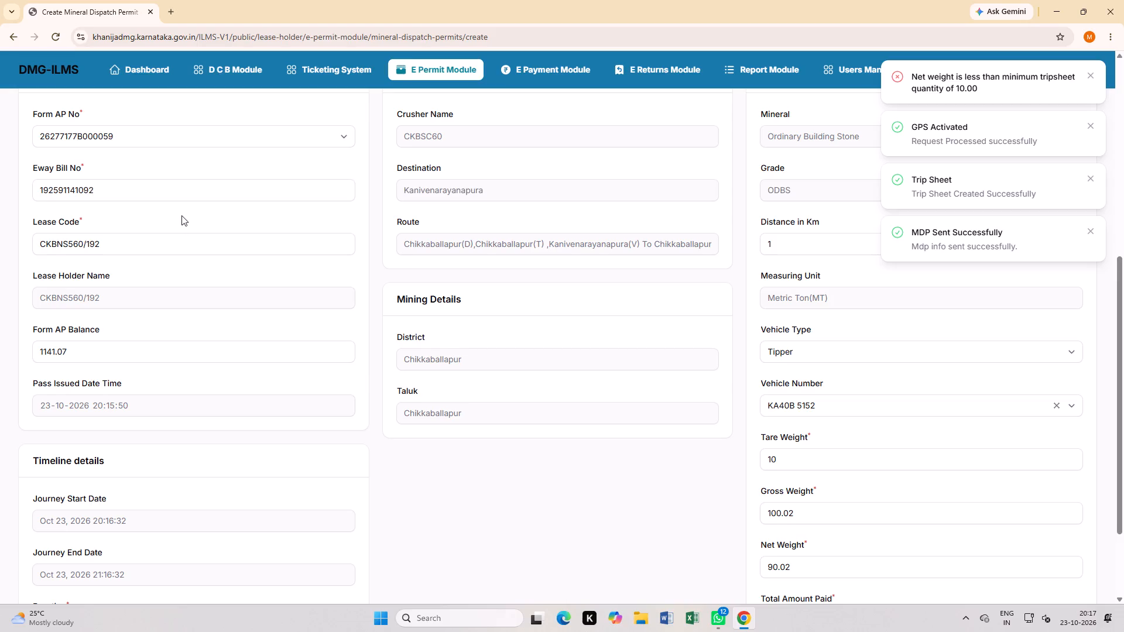
Submit the completed Mineral Dispatch Permit form to create the permit.
scroll(271, 367, "down", 13)
left_click(92, 573)
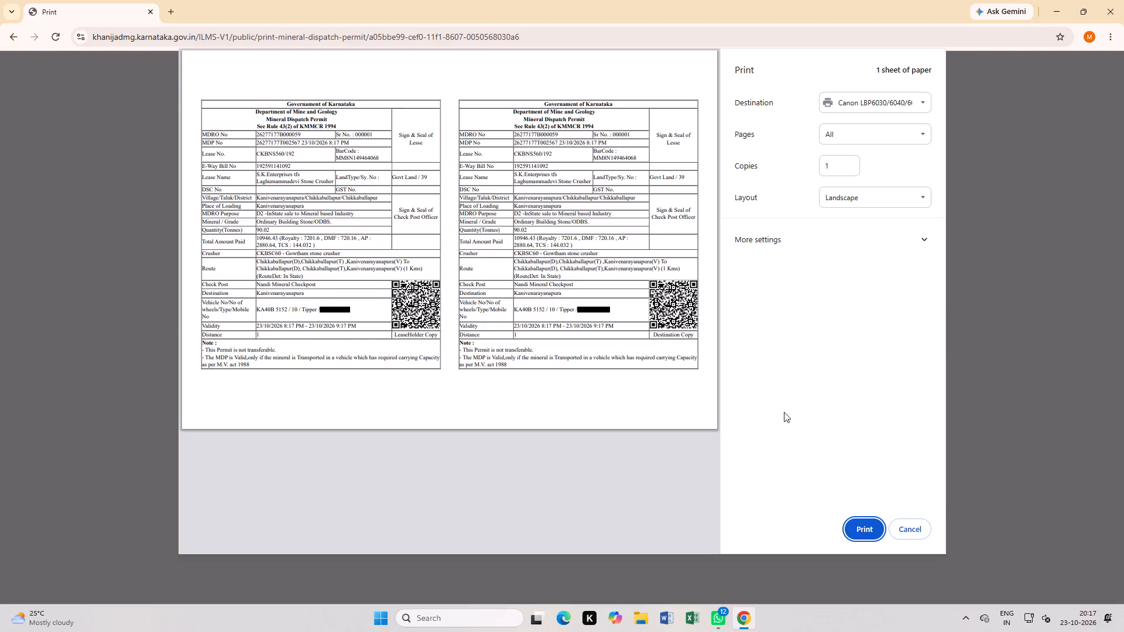
Print the generated dispatch permit in Landscape layout.
left_click(868, 529)
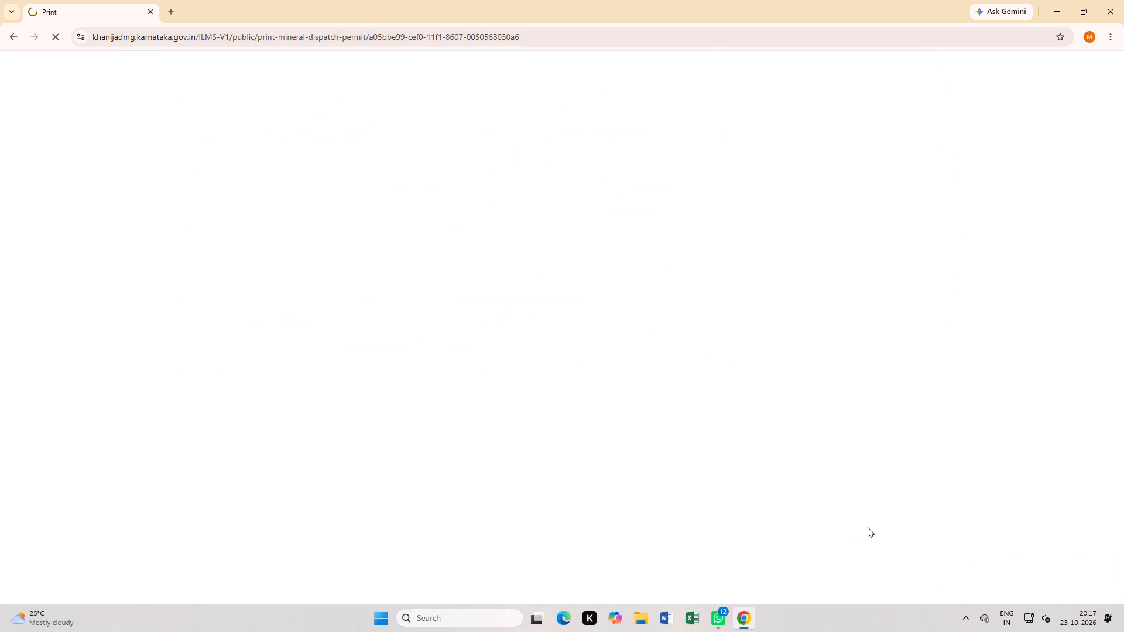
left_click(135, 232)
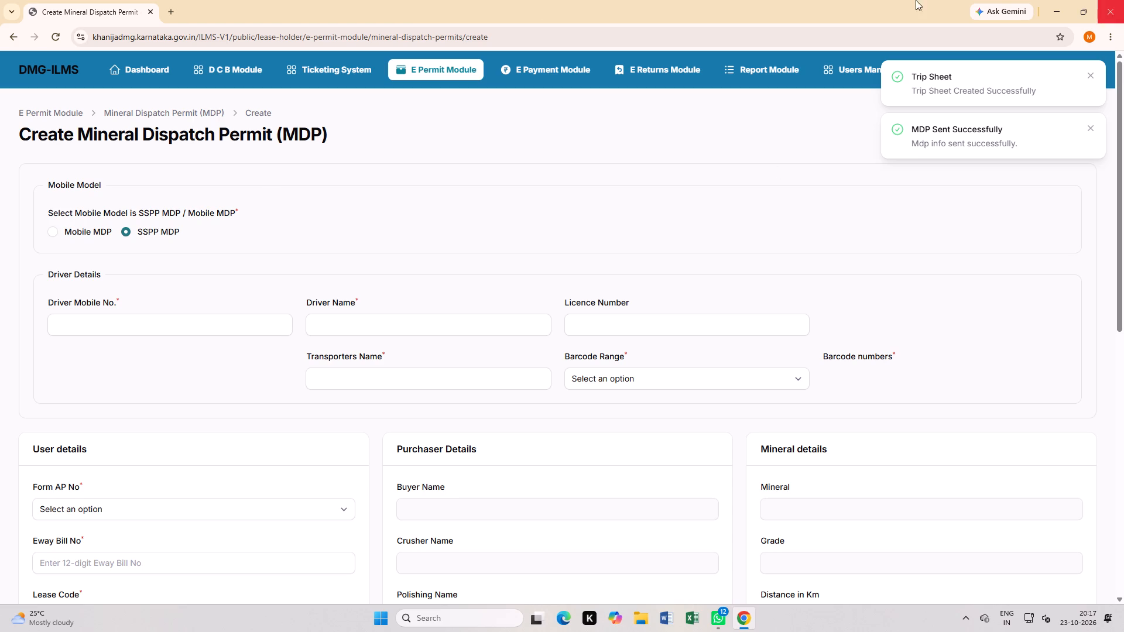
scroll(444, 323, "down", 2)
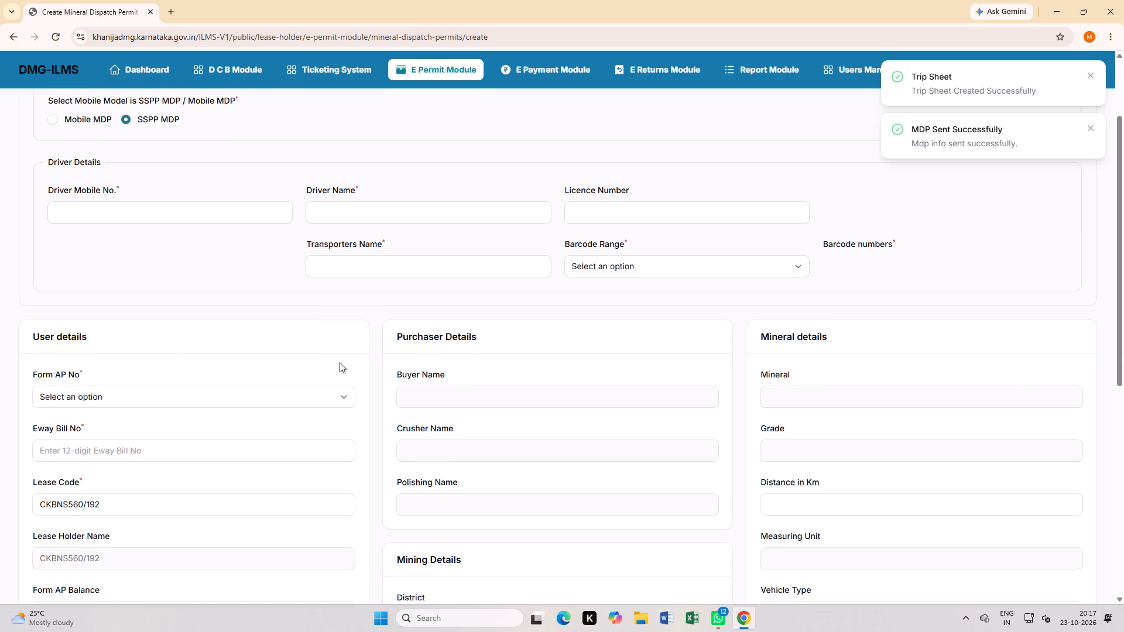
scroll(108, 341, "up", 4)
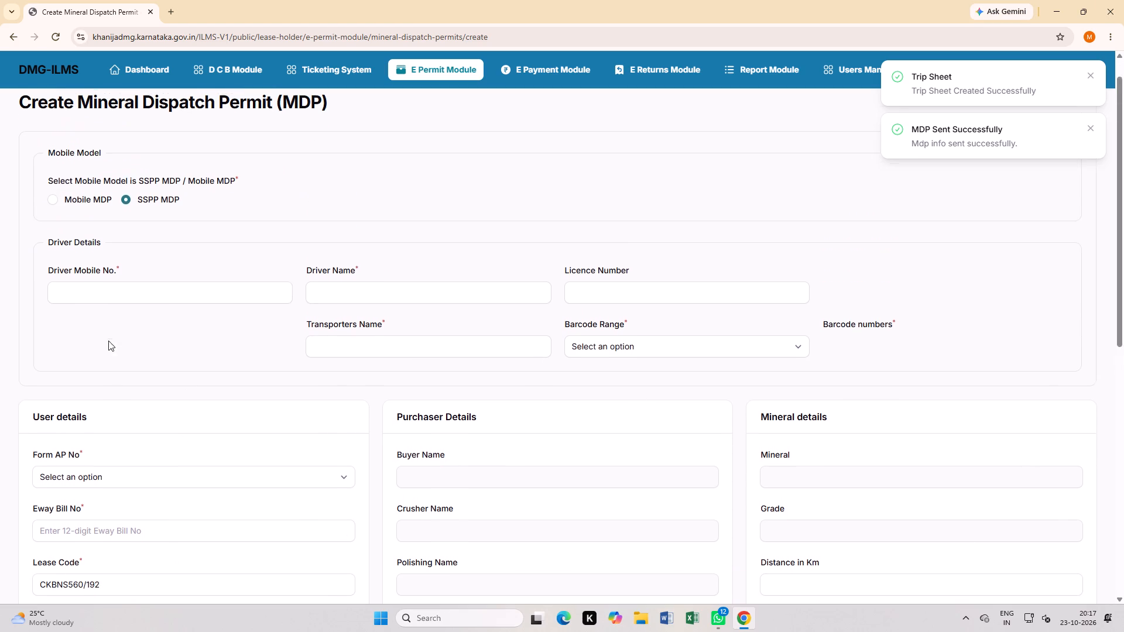
Leave the blank permit form and go back to the E Permit Module start page.
left_click(396, 73)
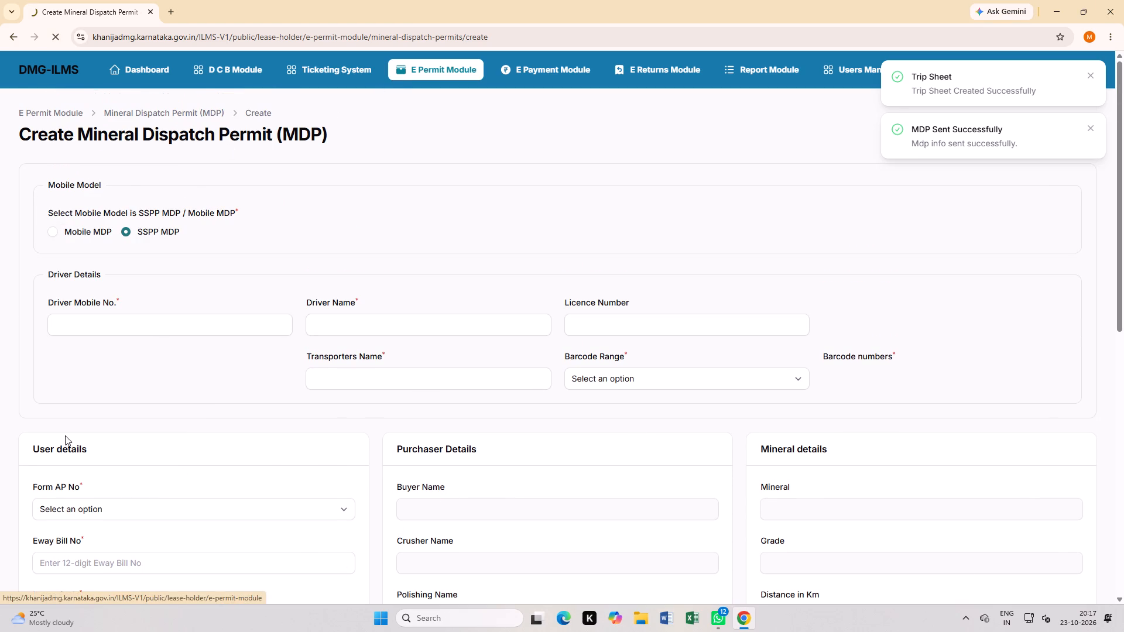
scroll(102, 418, "down", 13)
scroll(88, 556, "down", 4)
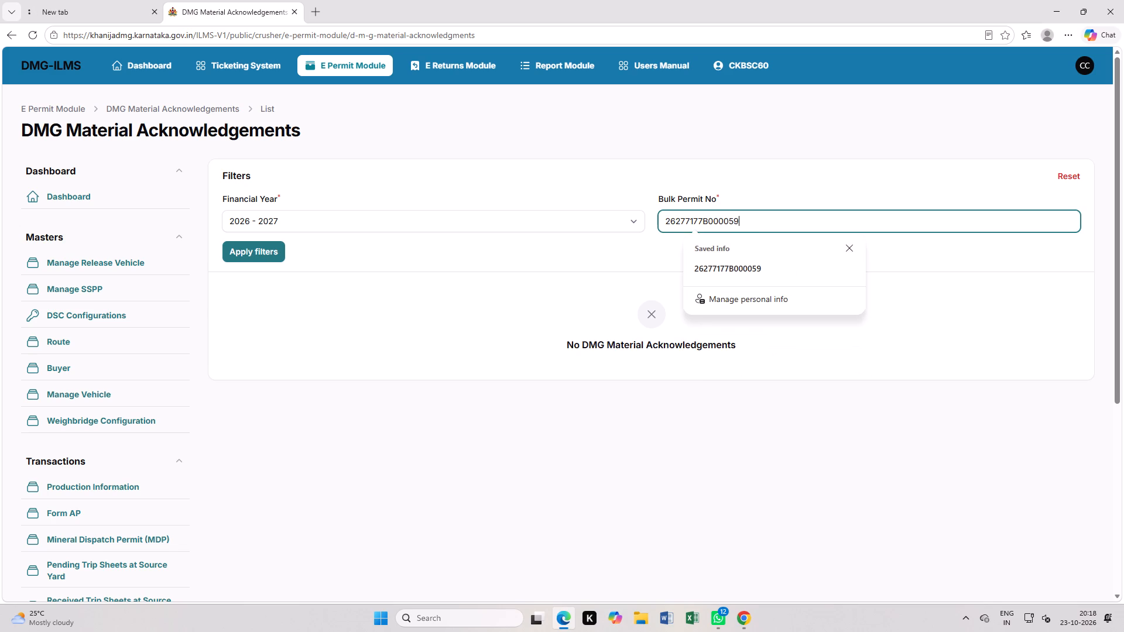
left_click(848, 389)
left_click(264, 256)
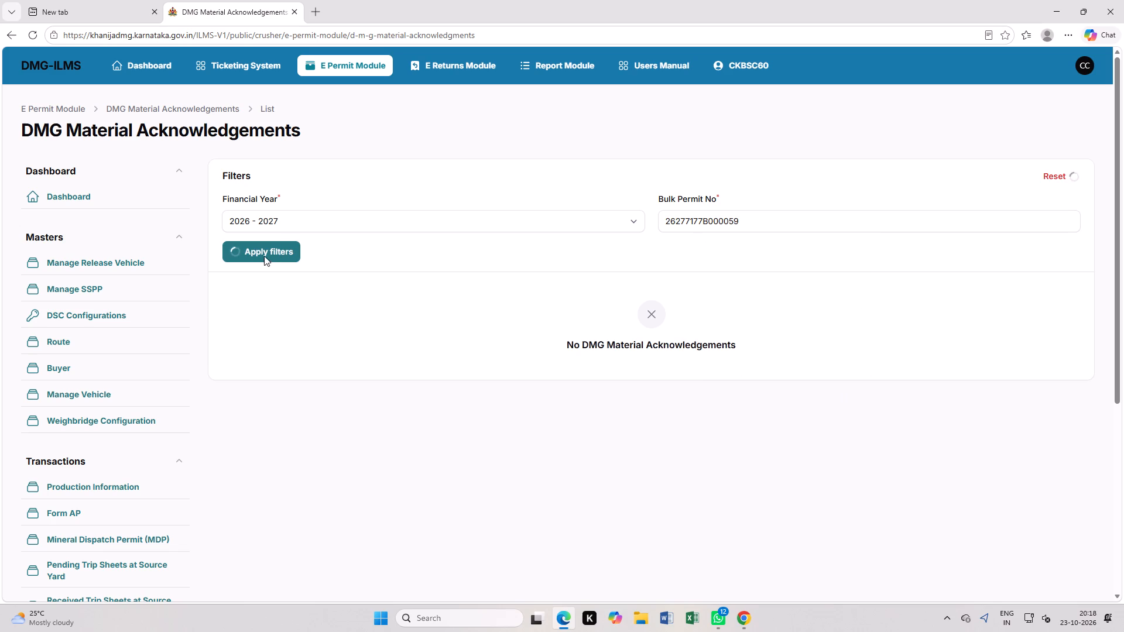
left_click(1068, 320)
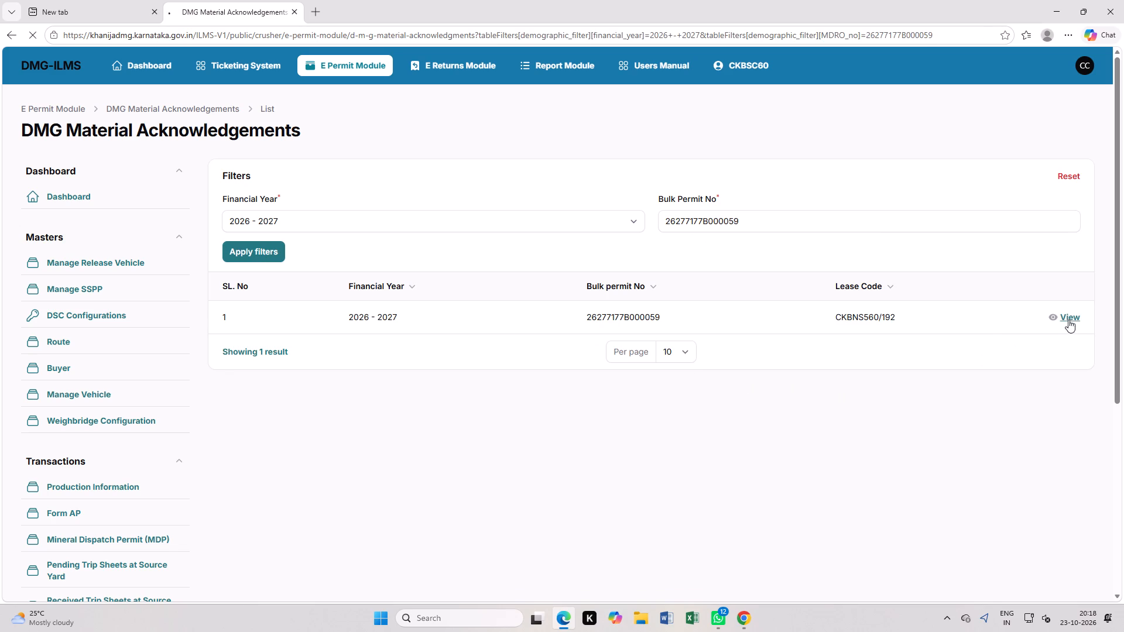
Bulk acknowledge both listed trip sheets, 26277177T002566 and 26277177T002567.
left_click(43, 224)
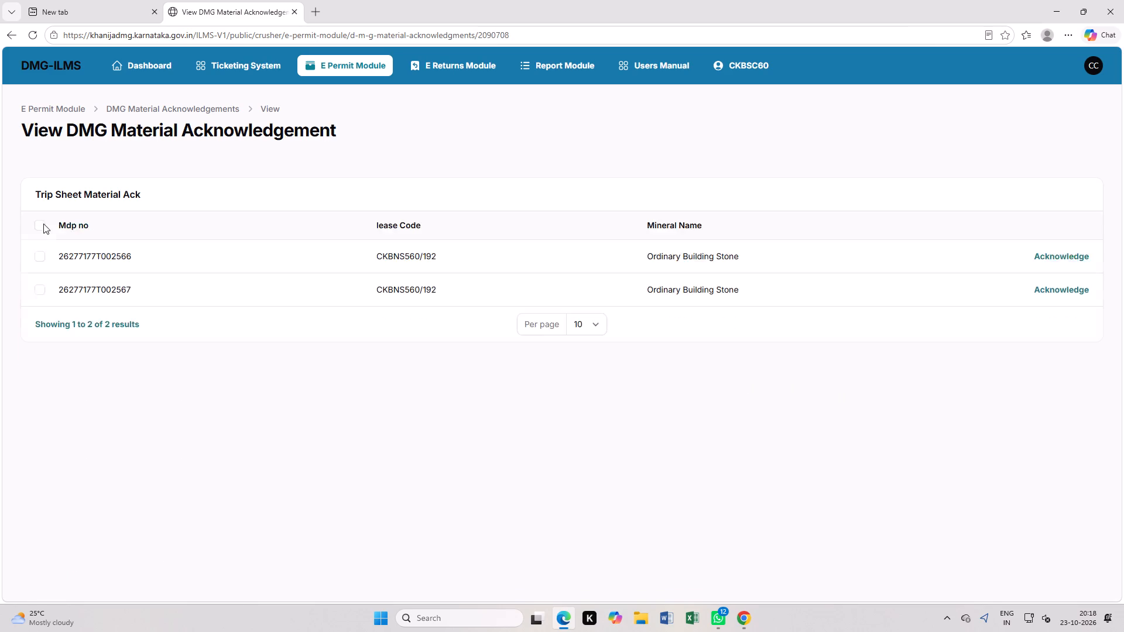
left_click(85, 233)
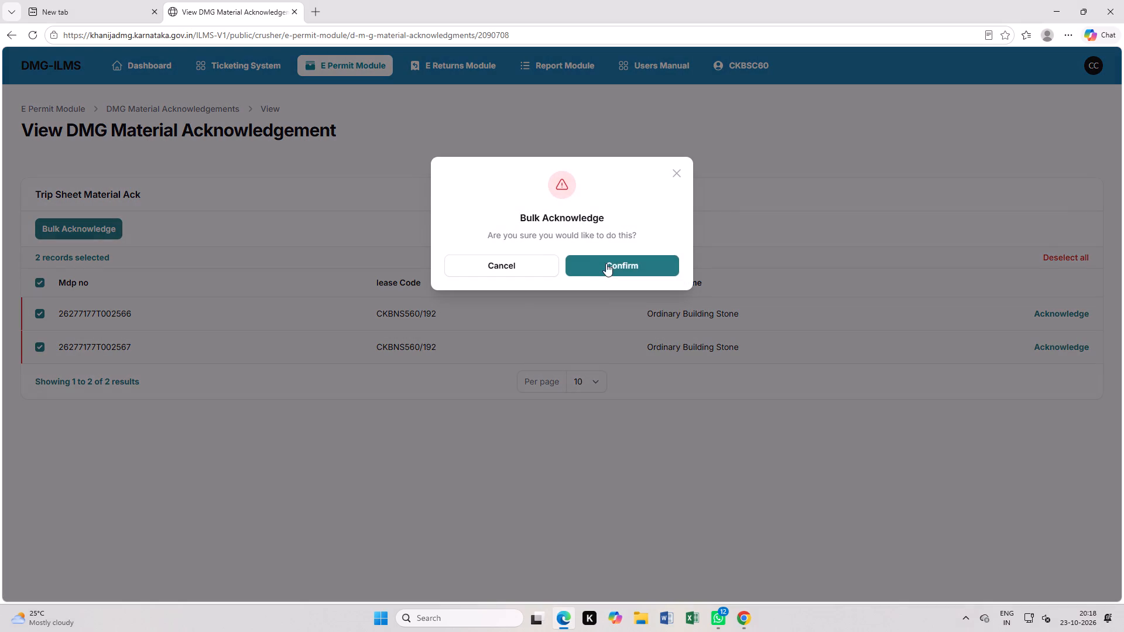
left_click(606, 263)
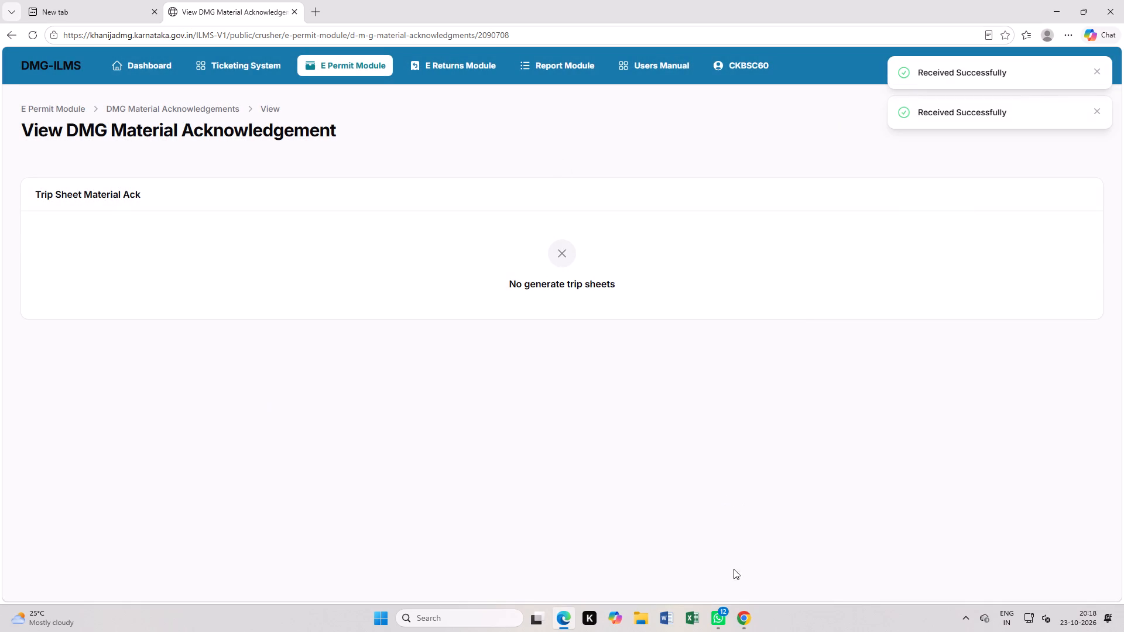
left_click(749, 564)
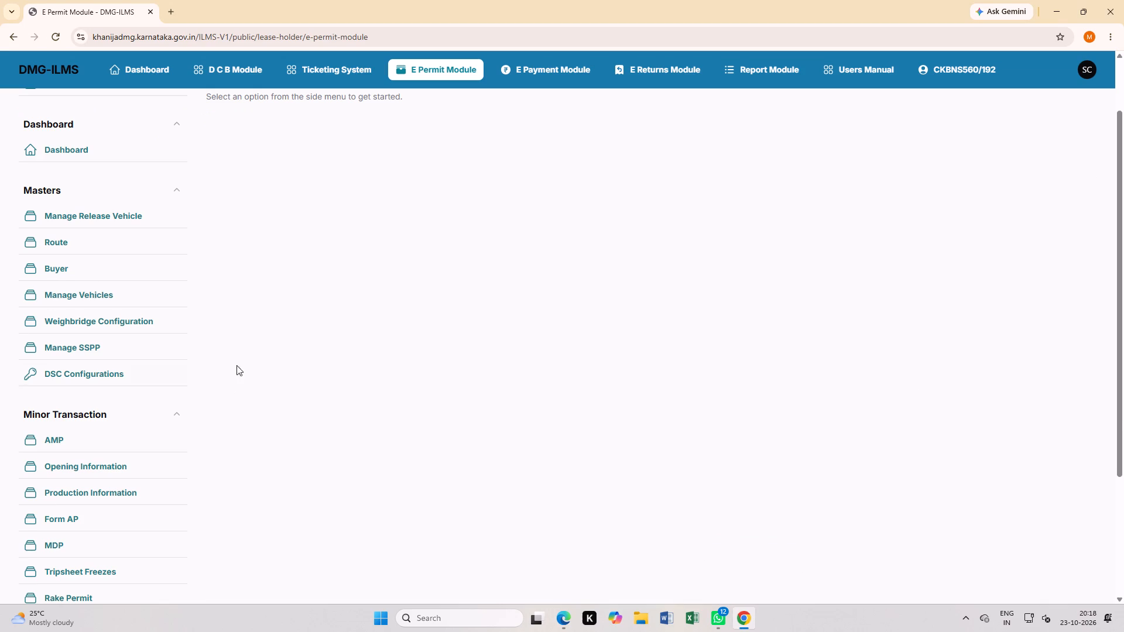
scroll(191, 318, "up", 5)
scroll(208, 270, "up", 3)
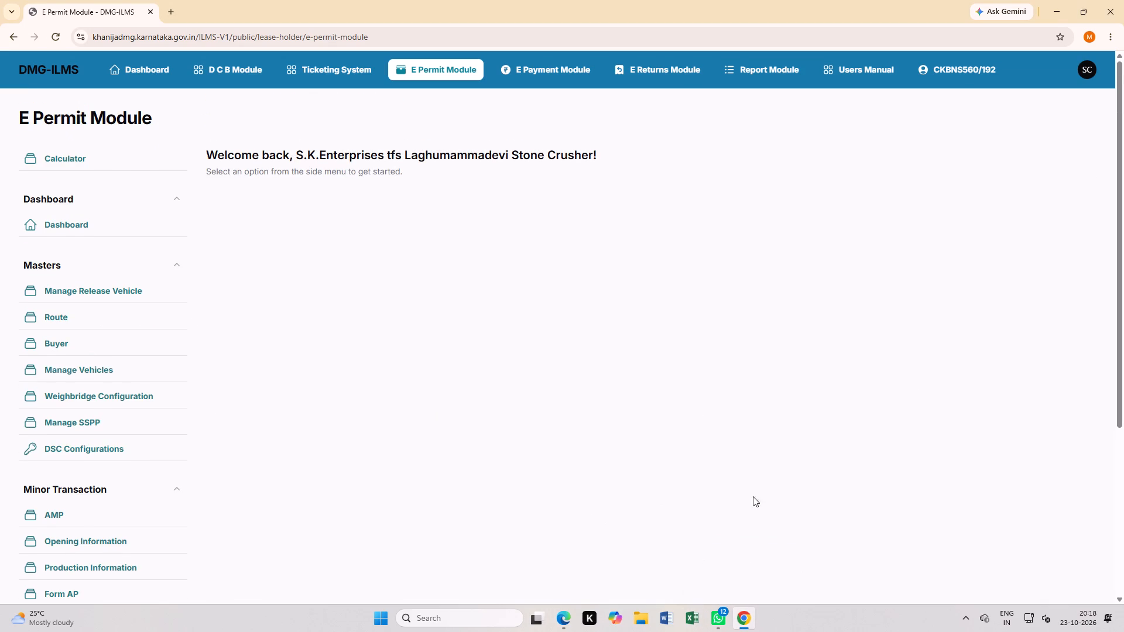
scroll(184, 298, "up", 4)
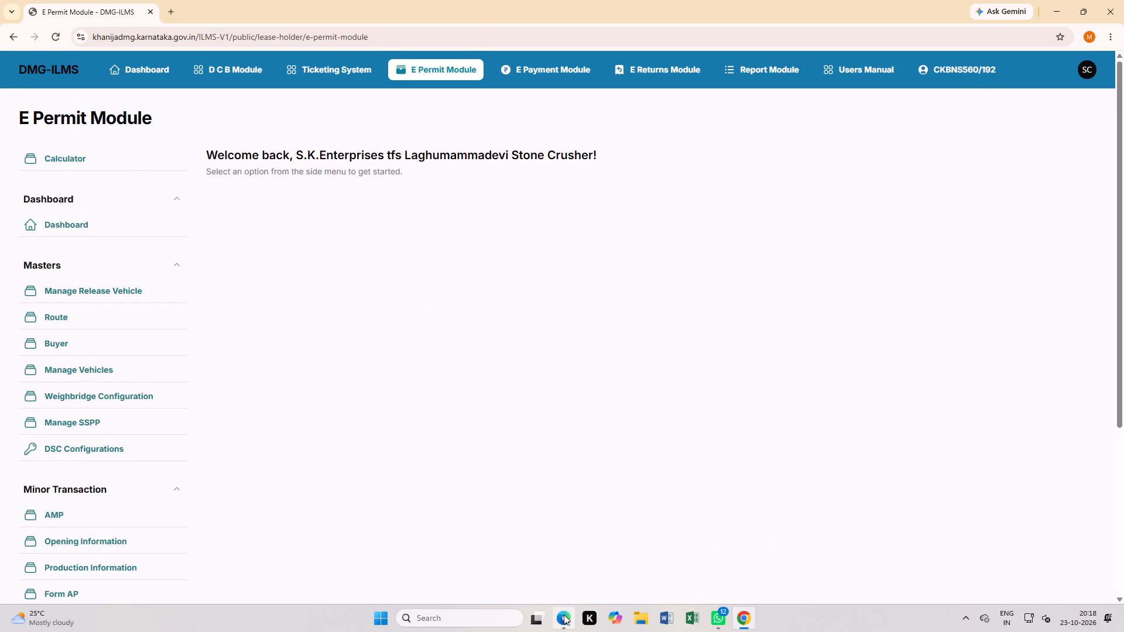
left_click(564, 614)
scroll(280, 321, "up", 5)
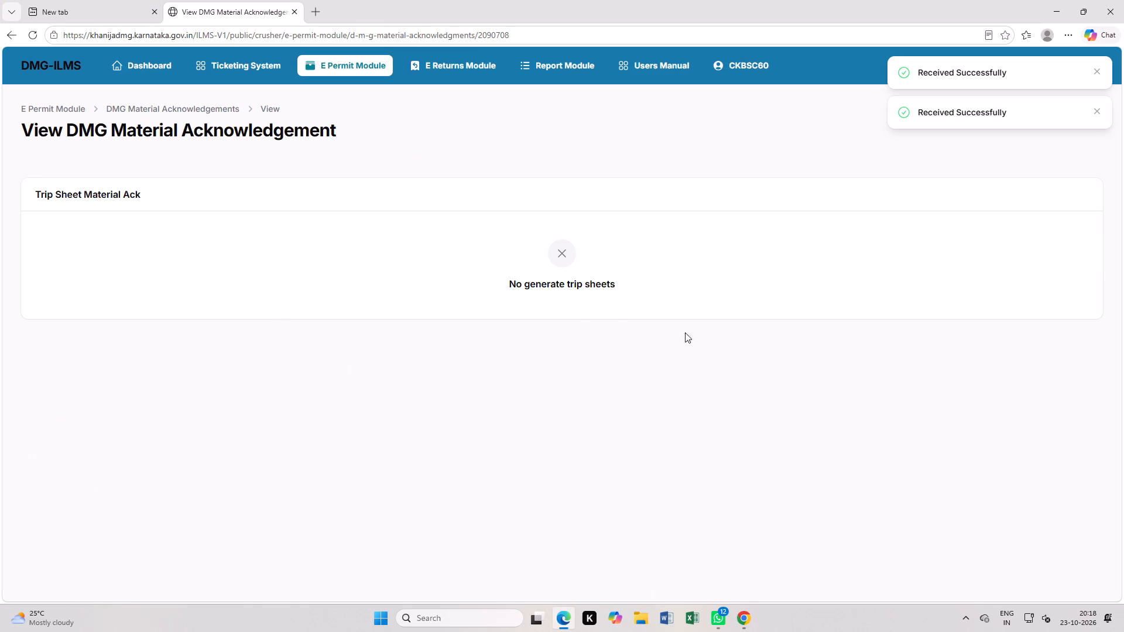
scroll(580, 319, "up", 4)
Switch to Google Chrome and open the MDP page under Minor Transaction.
left_click(750, 623)
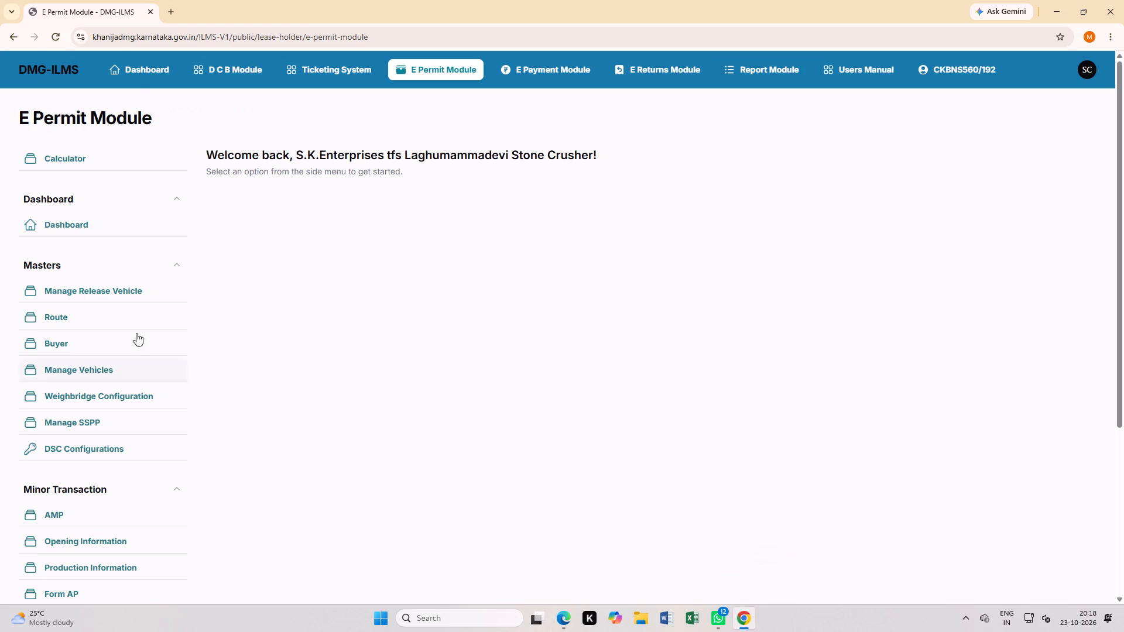
scroll(125, 369, "down", 4)
left_click(76, 391)
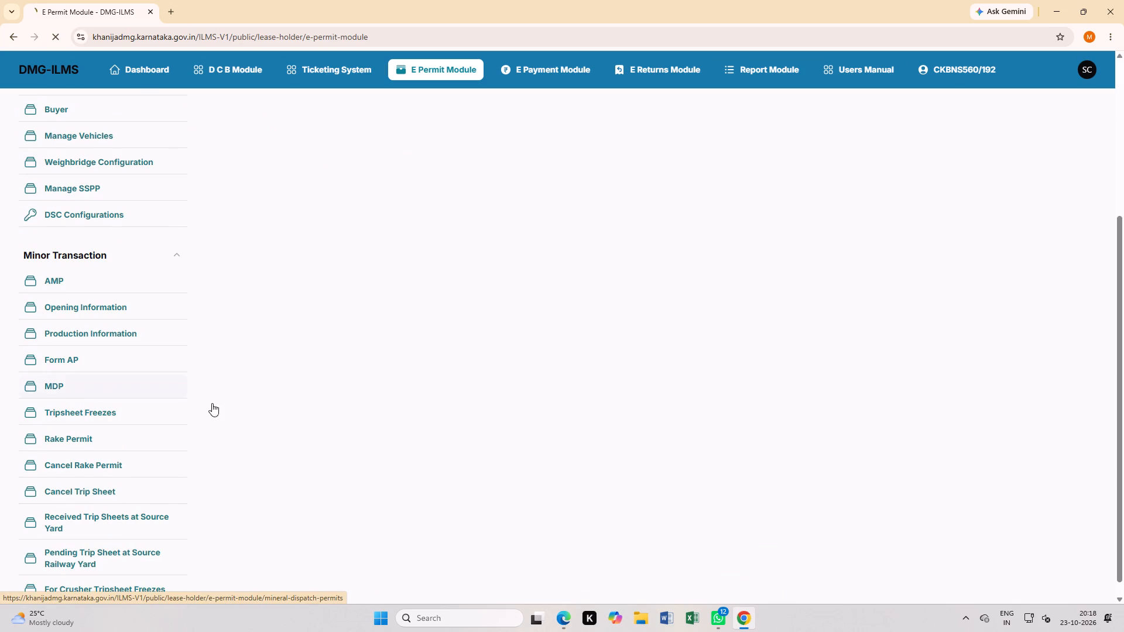
left_click(941, 129)
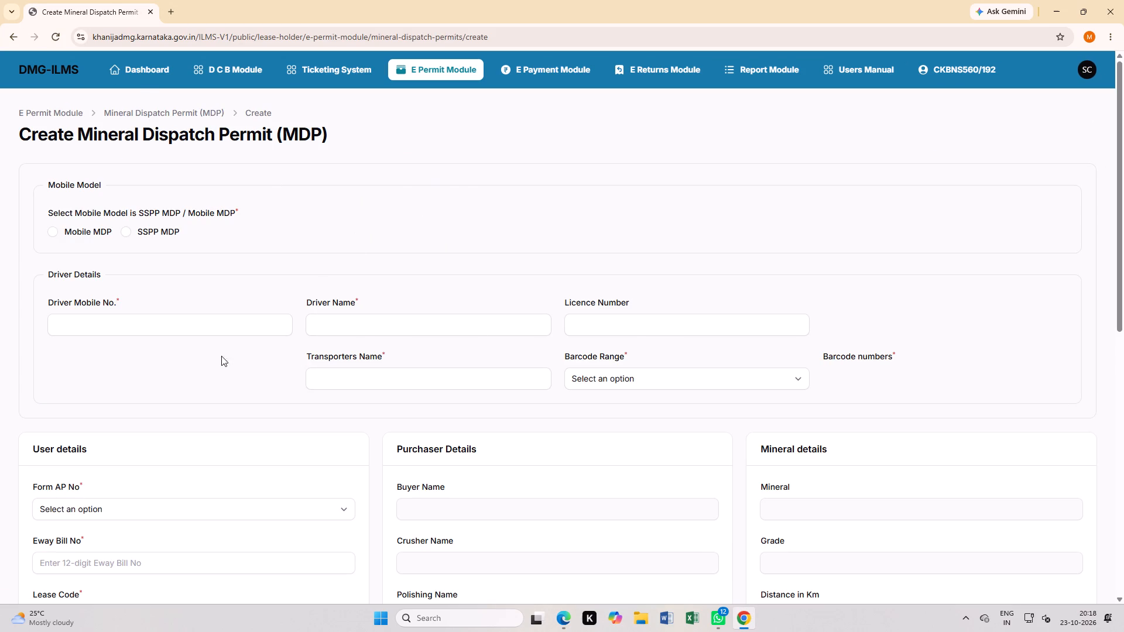
left_click(600, 379)
scroll(594, 286, "down", 6)
scroll(594, 286, "up", 1)
scroll(598, 297, "down", 8)
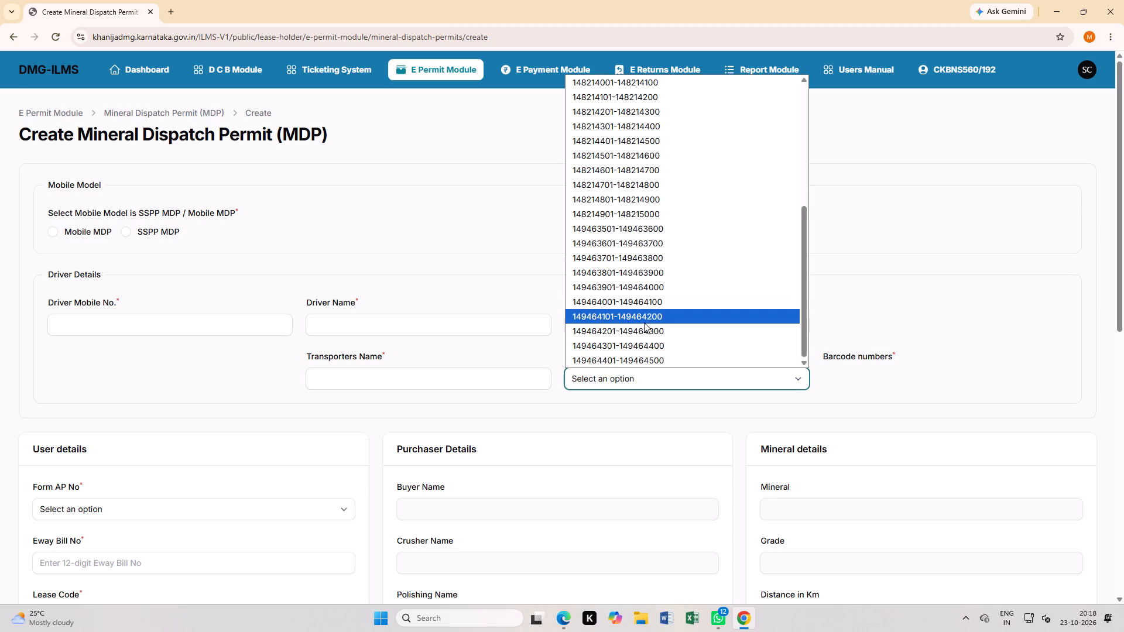
scroll(644, 322, "down", 8)
left_click(670, 303)
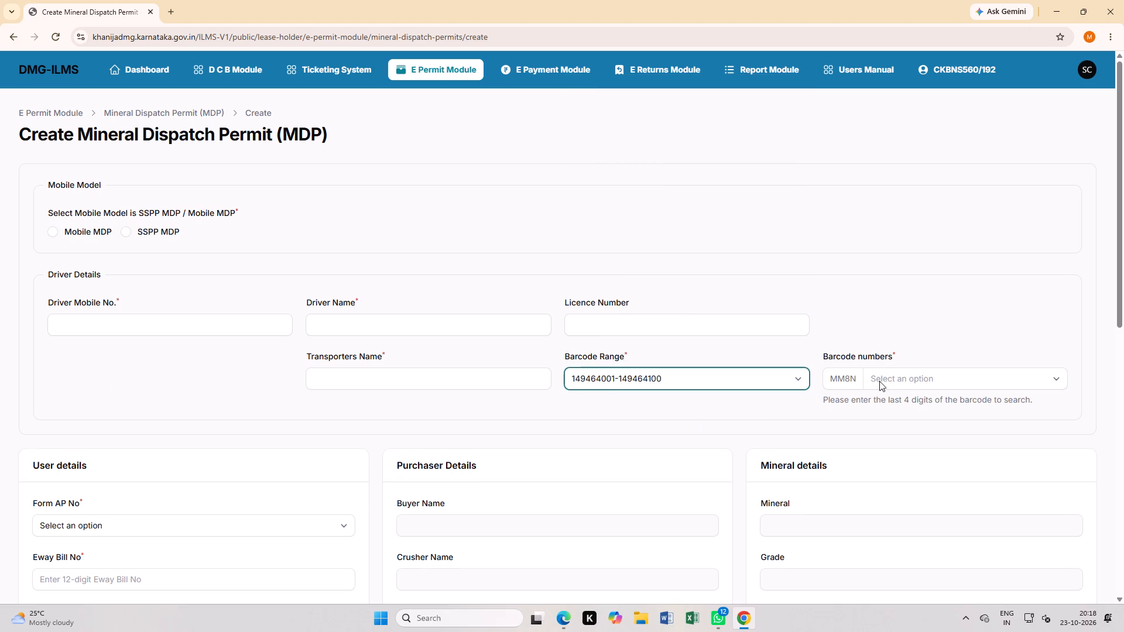
left_click(879, 380)
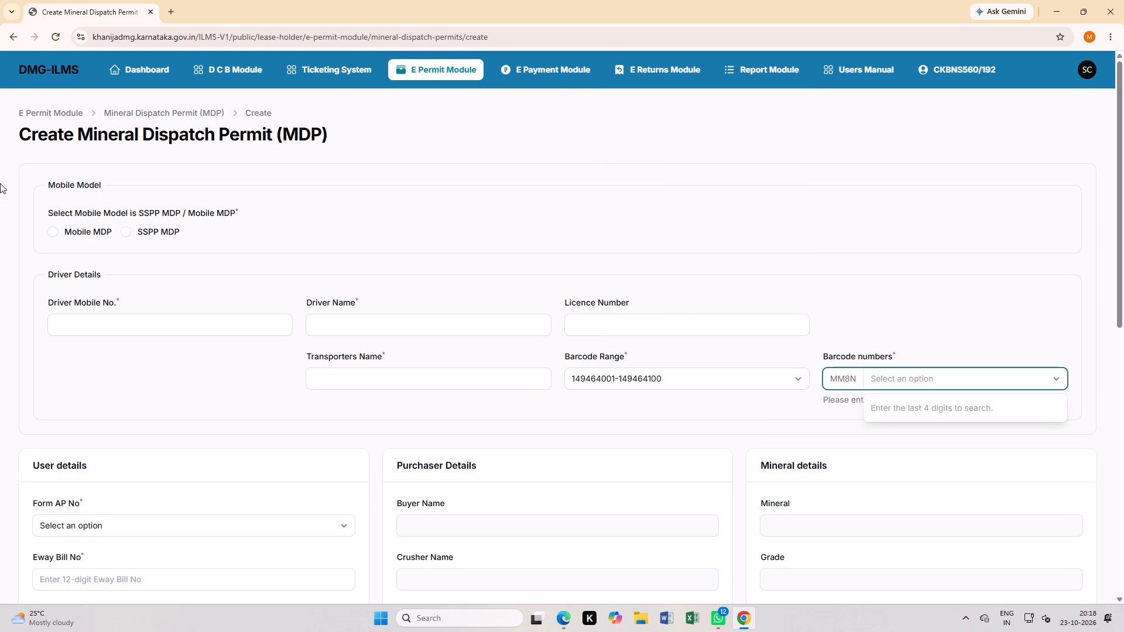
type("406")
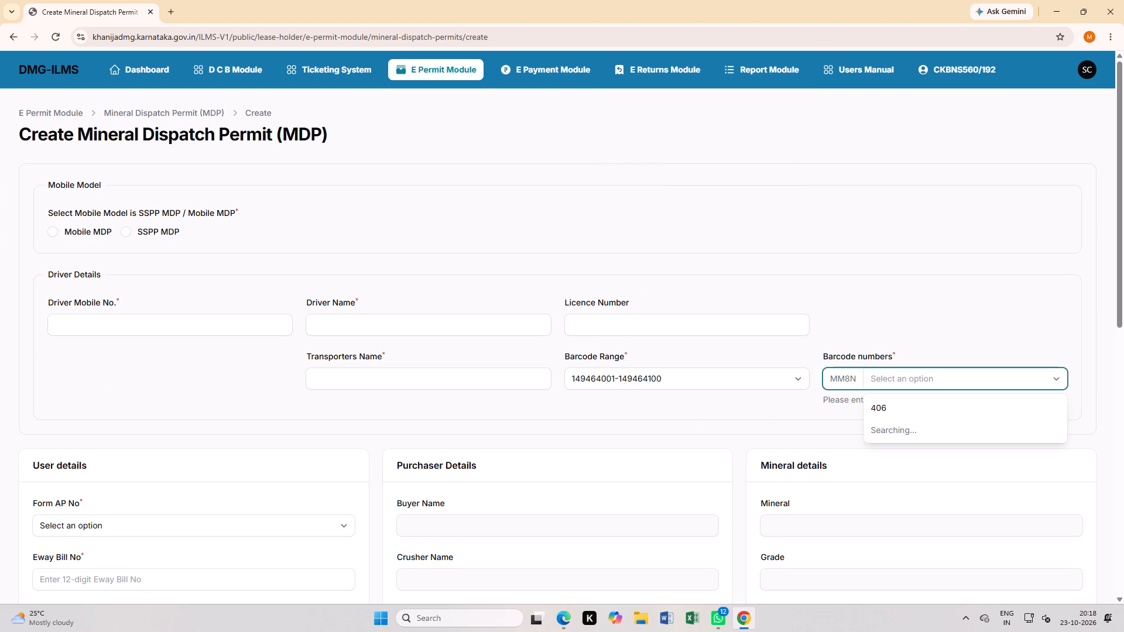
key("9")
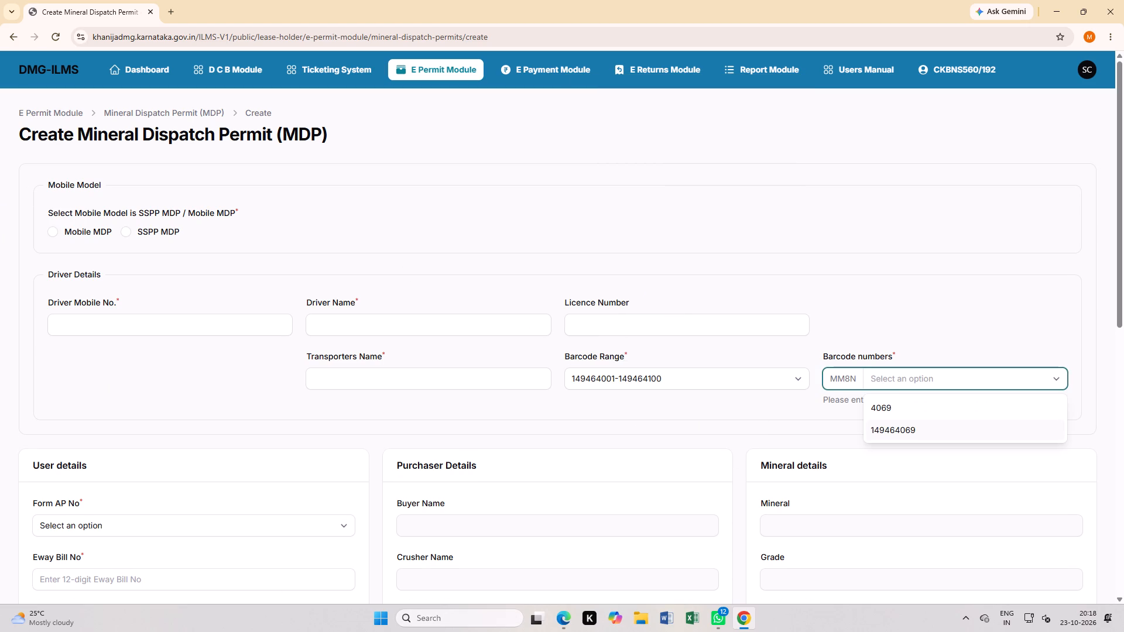
left_click(921, 434)
scroll(501, 443, "down", 3)
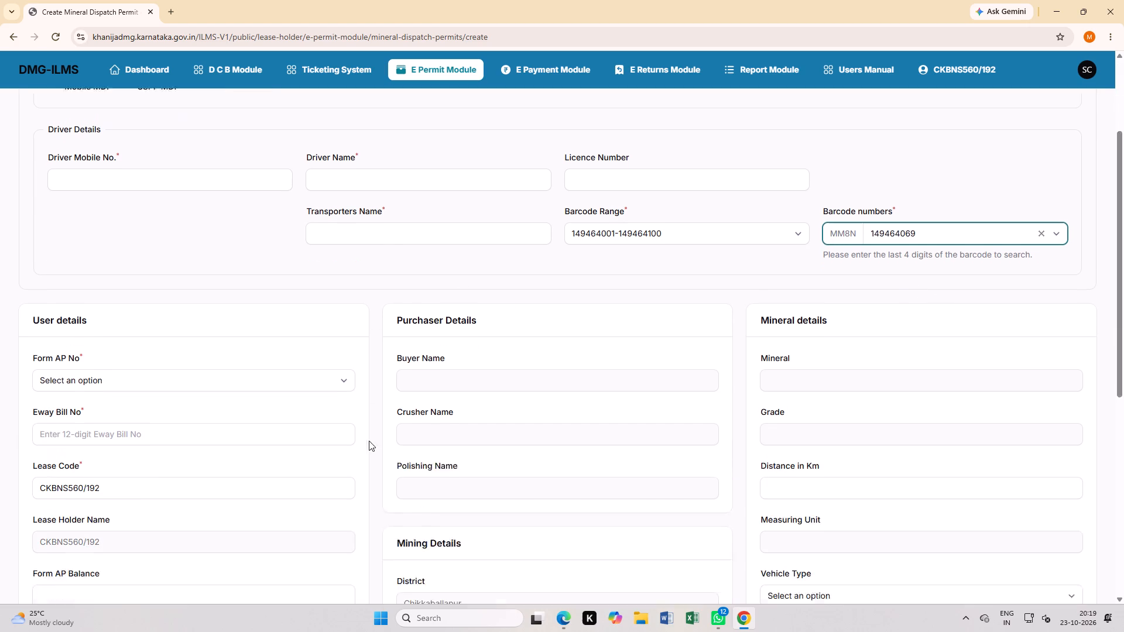
left_click(153, 351)
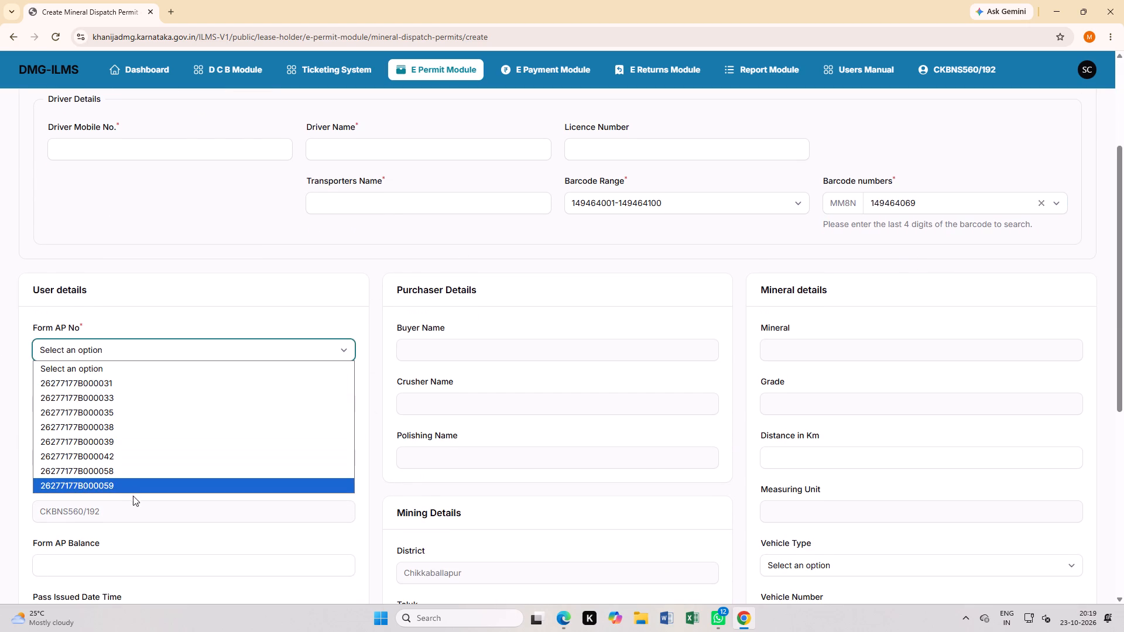
left_click(132, 487)
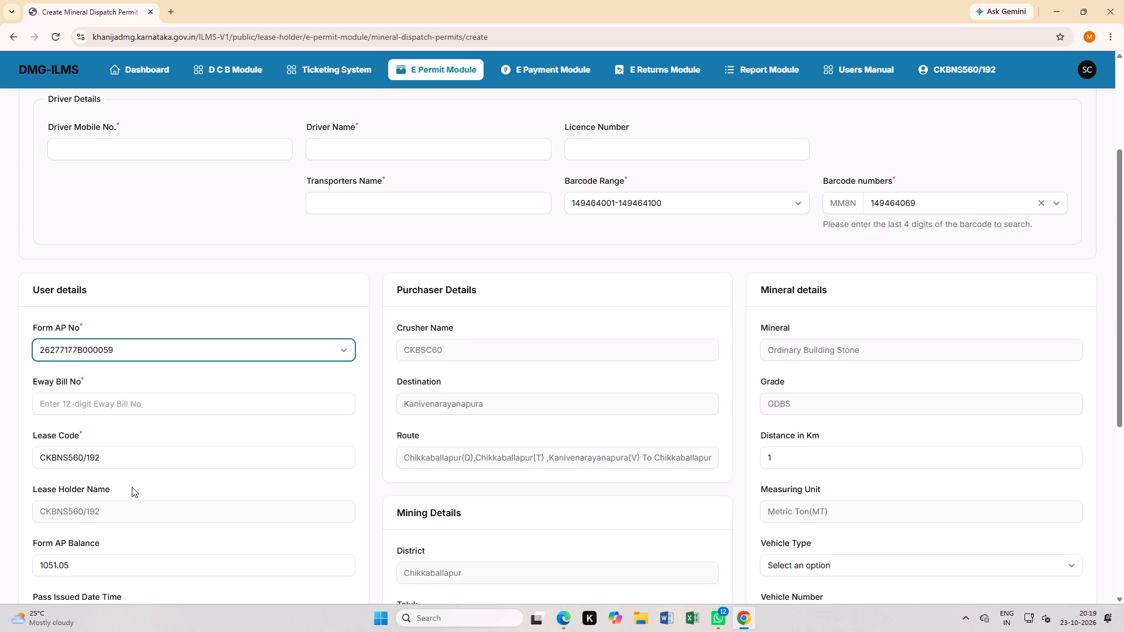
scroll(593, 461, "down", 2)
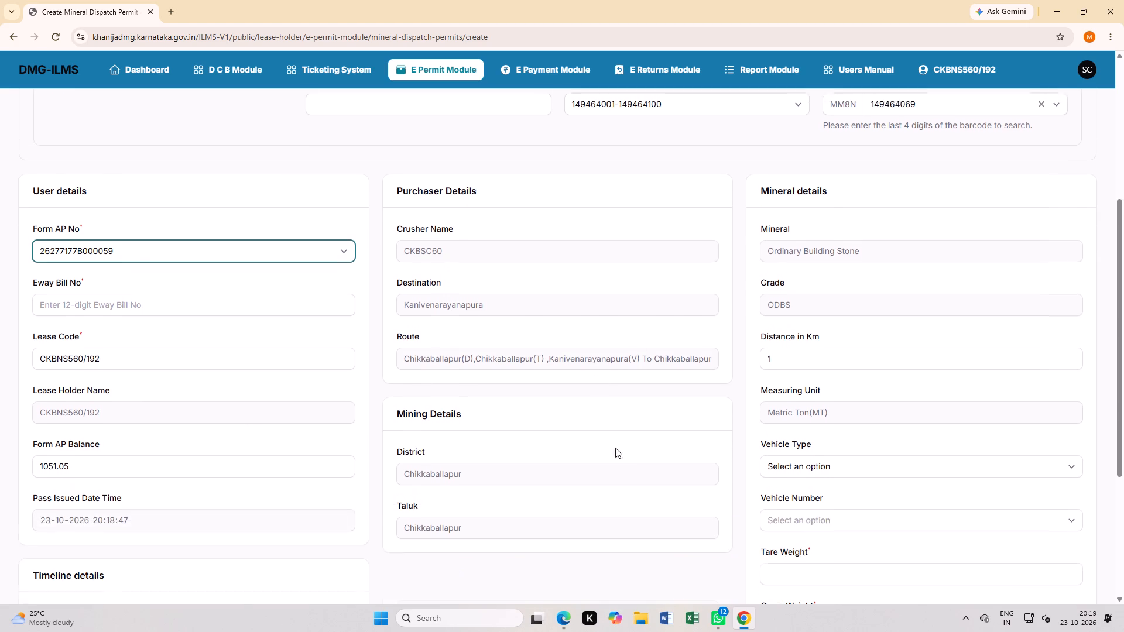
left_click(850, 441)
left_click(806, 504)
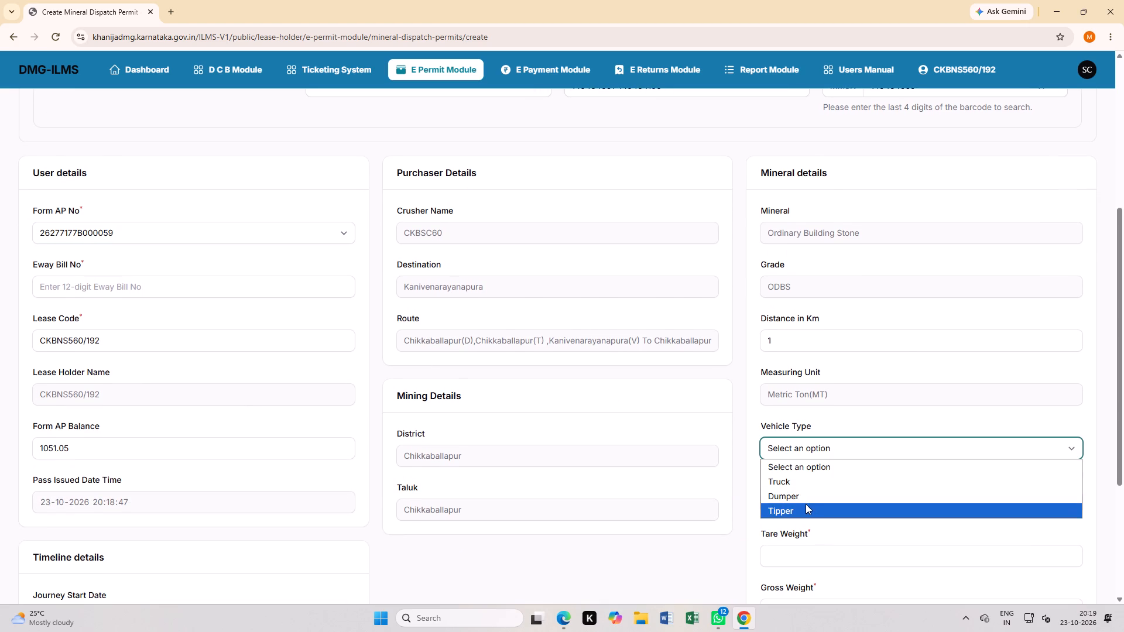
scroll(882, 382, "down", 3)
left_click(826, 322)
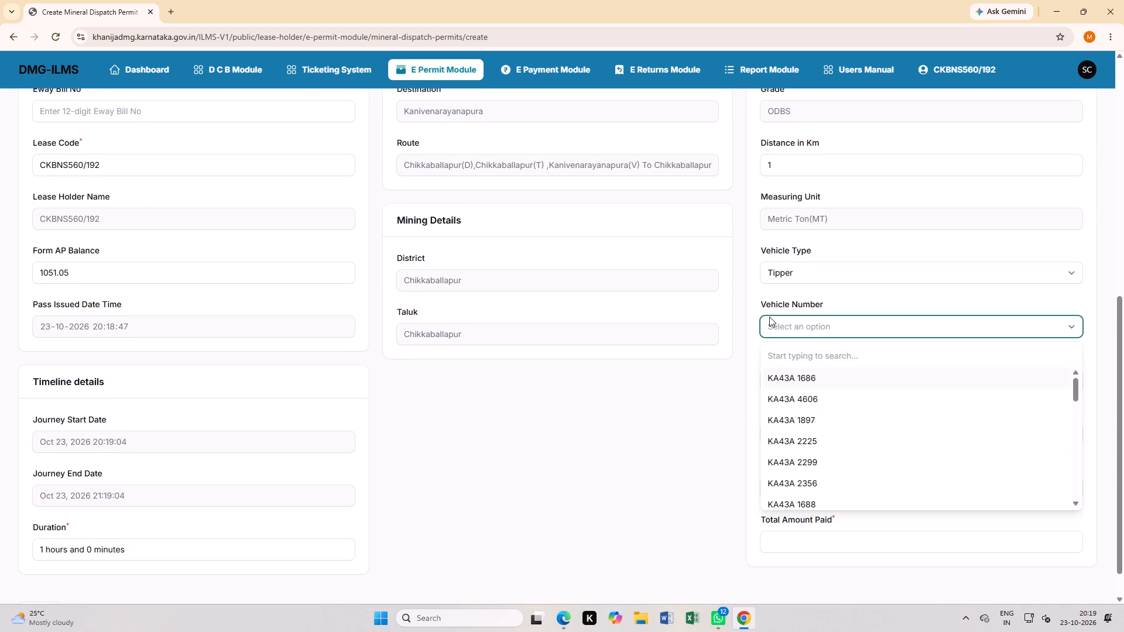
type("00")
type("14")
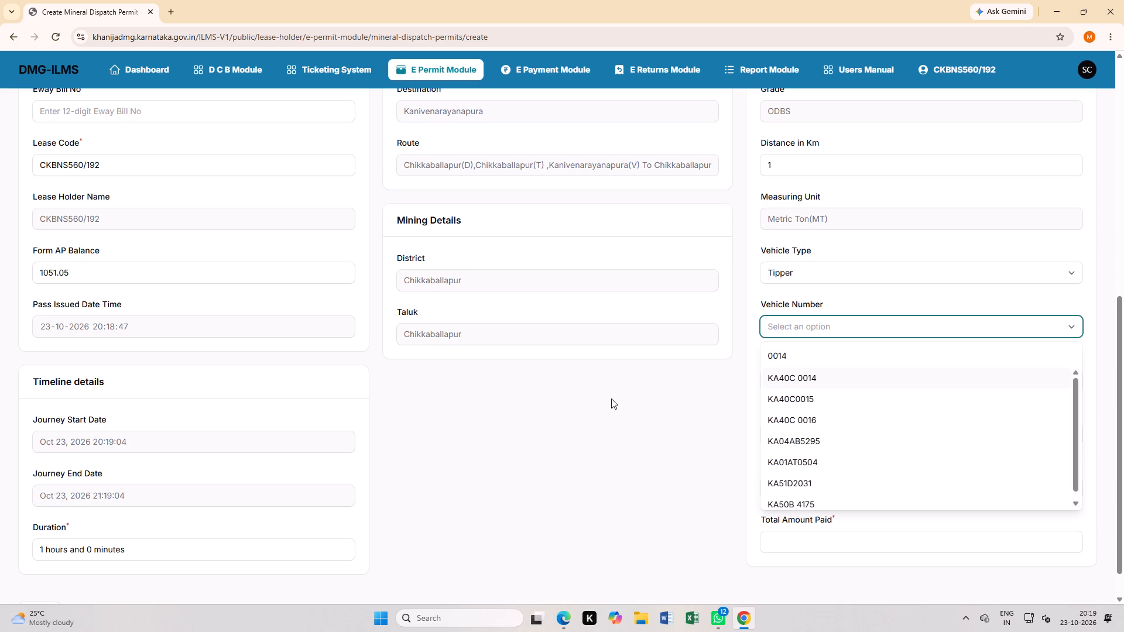
left_click(796, 375)
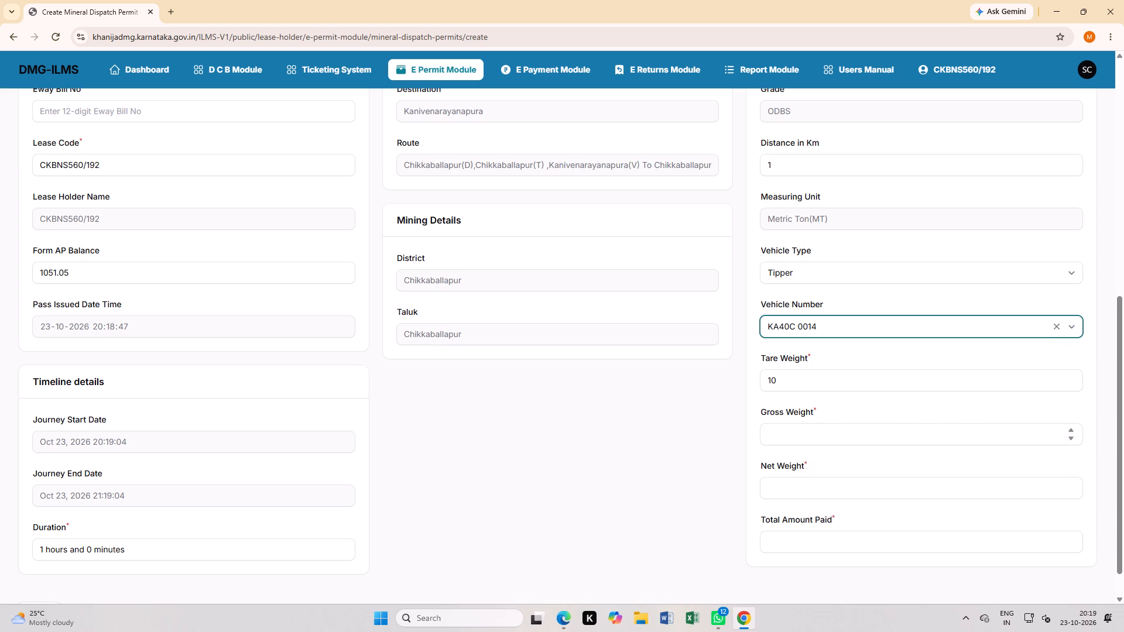
Enter a gross weight of 110.00 for the tipper load.
left_click(804, 435)
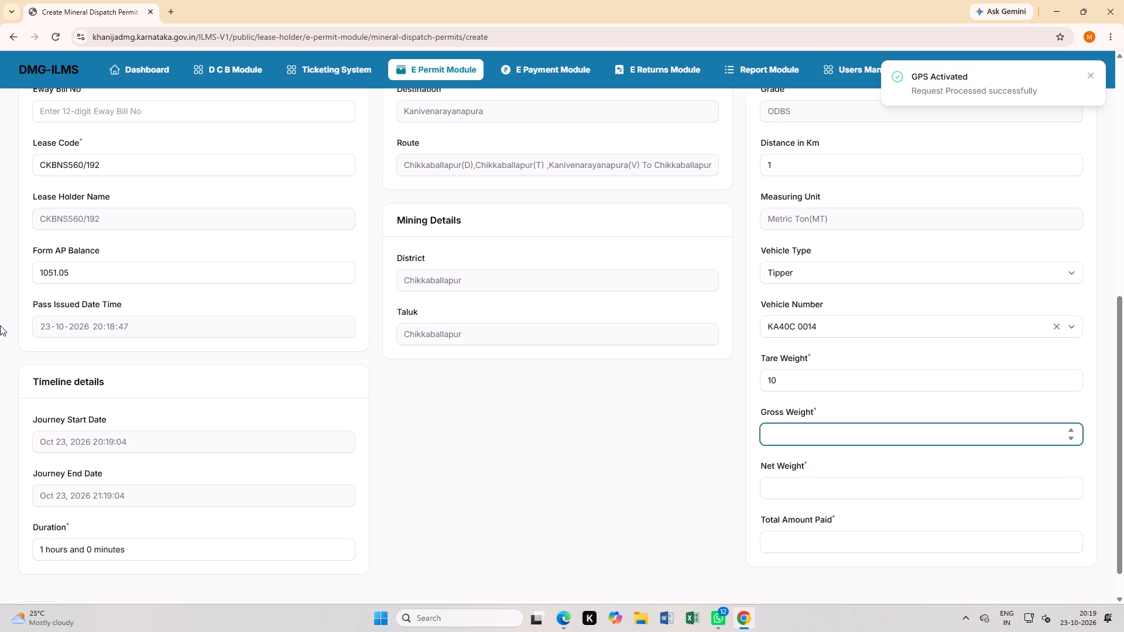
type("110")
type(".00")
left_click(872, 475)
scroll(25, 207, "up", 5)
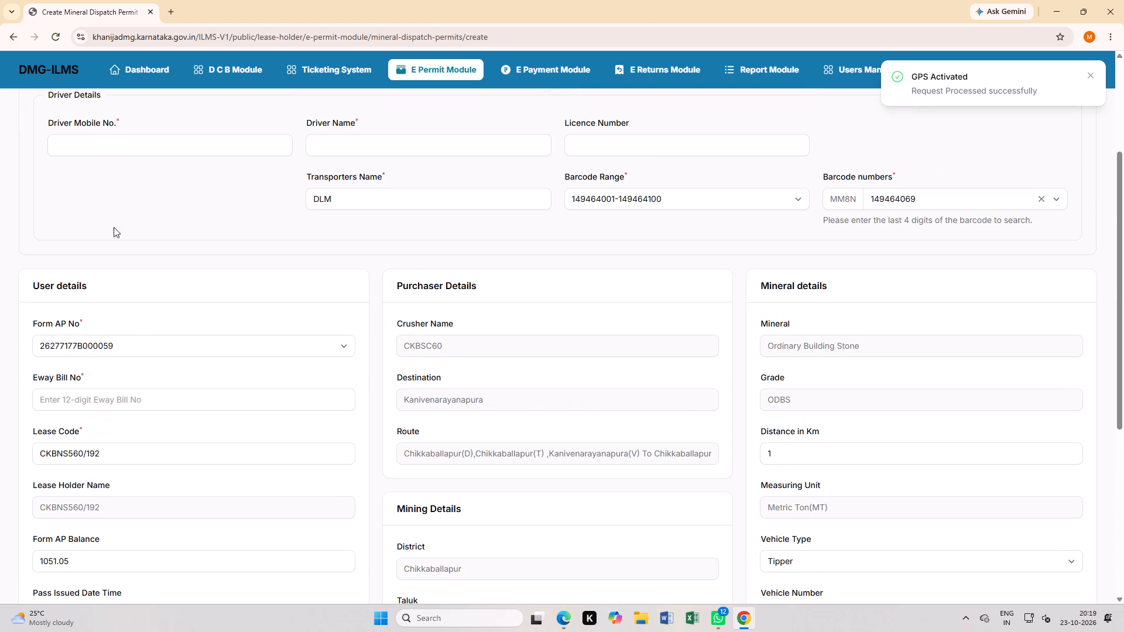
left_click(108, 405)
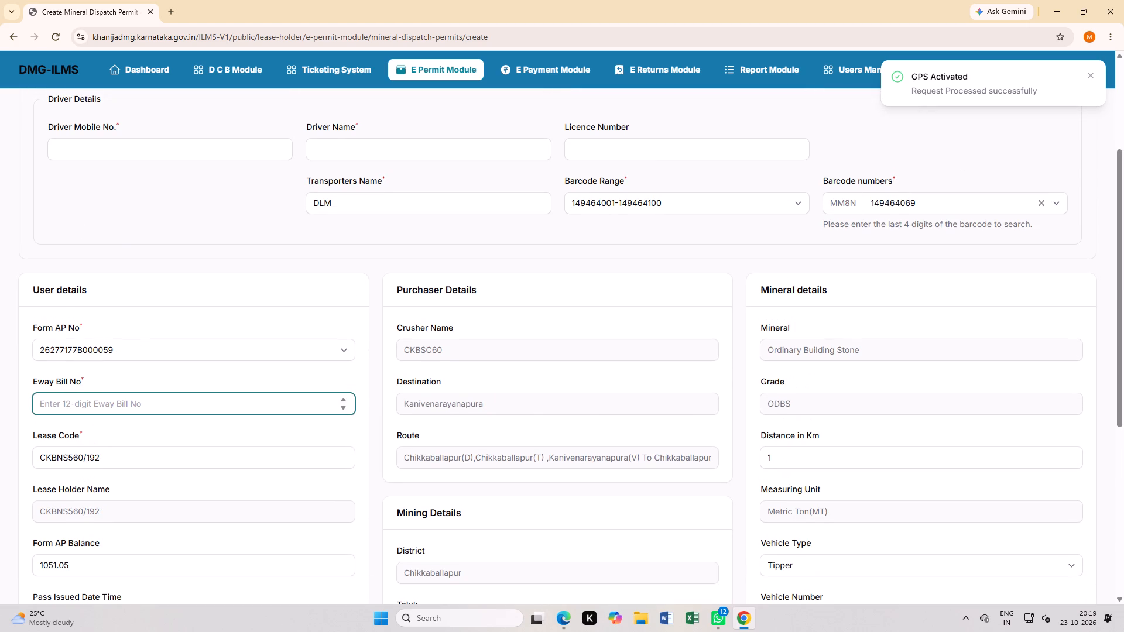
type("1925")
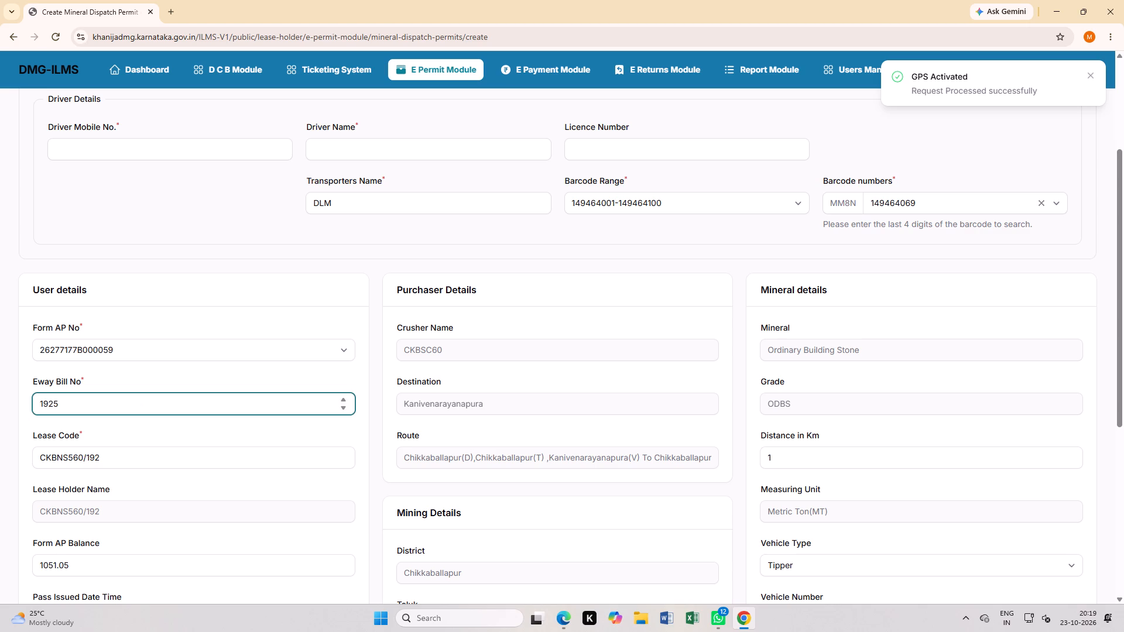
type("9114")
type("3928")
left_click(193, 434)
Review the filled-in permit form, including the driver, user, timeline and mineral details.
scroll(781, 418, "up", 4)
scroll(777, 422, "down", 4)
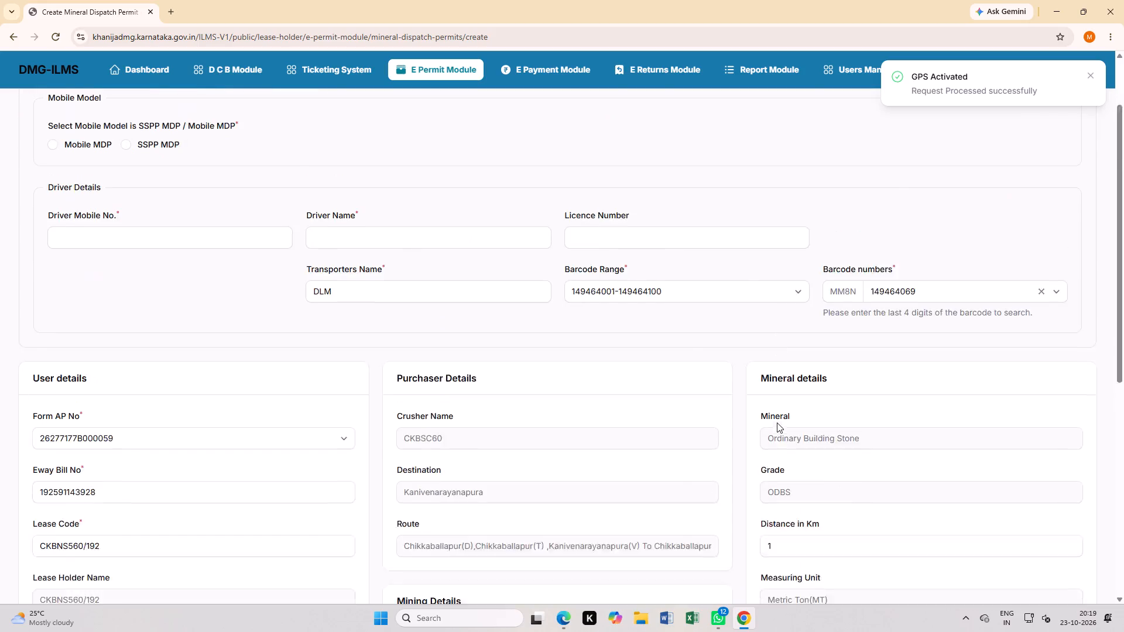
scroll(776, 422, "down", 4)
scroll(721, 420, "down", 5)
scroll(280, 420, "up", 2)
scroll(249, 437, "down", 4)
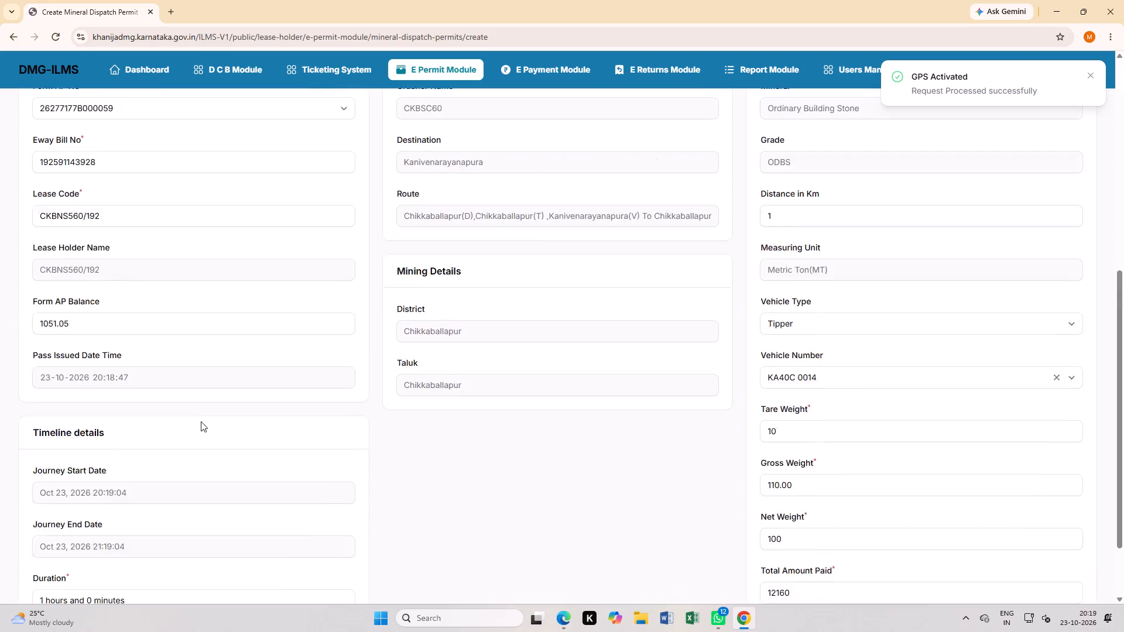
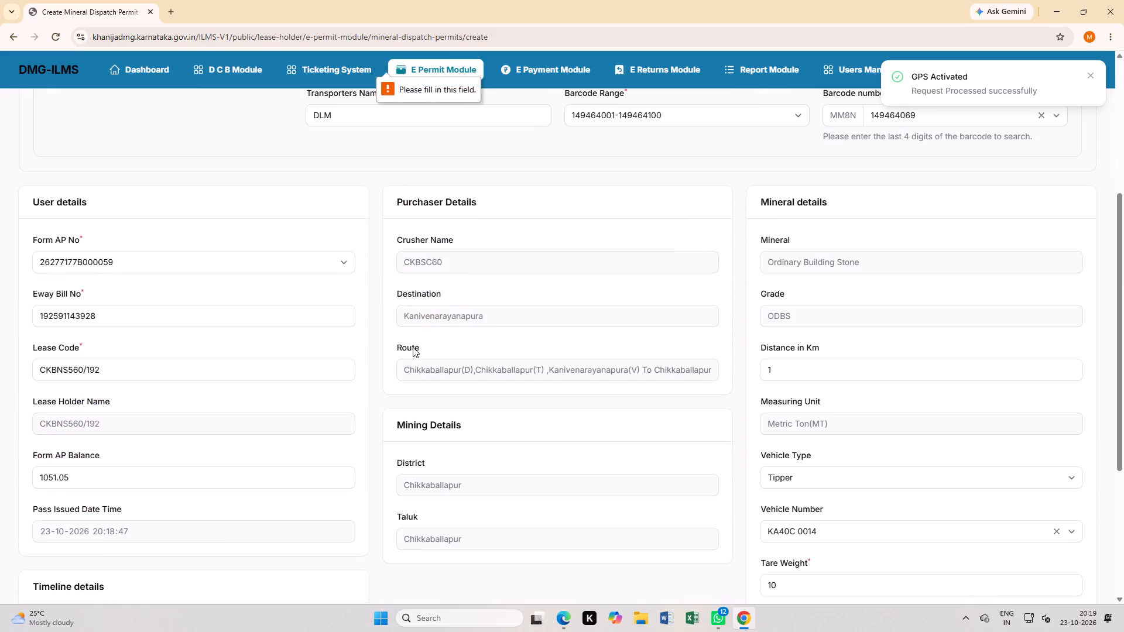
Fill in the missing driver name as DRIVER and try to issue the permit.
scroll(399, 346, "up", 4)
left_click(342, 294)
left_click(390, 325)
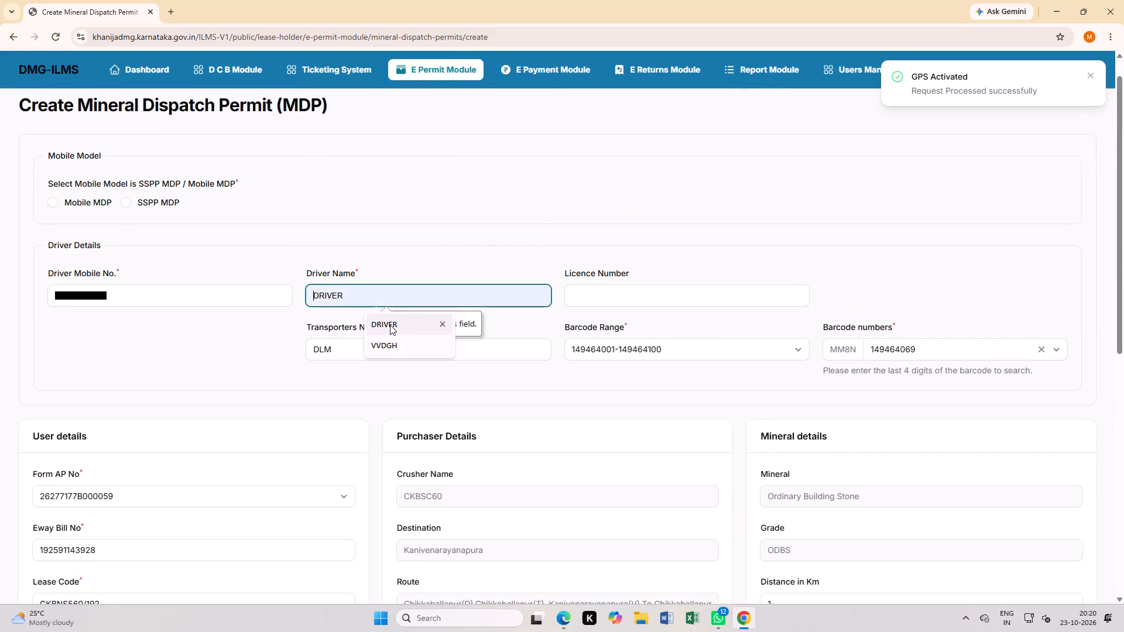
scroll(210, 374, "down", 20)
left_click(108, 575)
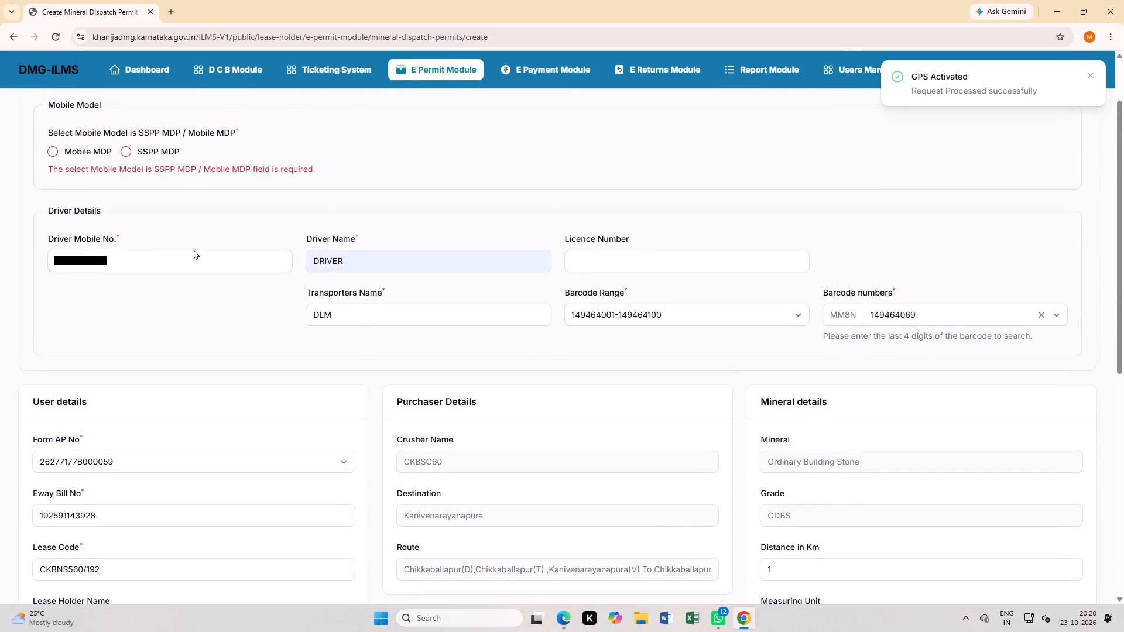
left_click(129, 156)
scroll(193, 421, "down", 18)
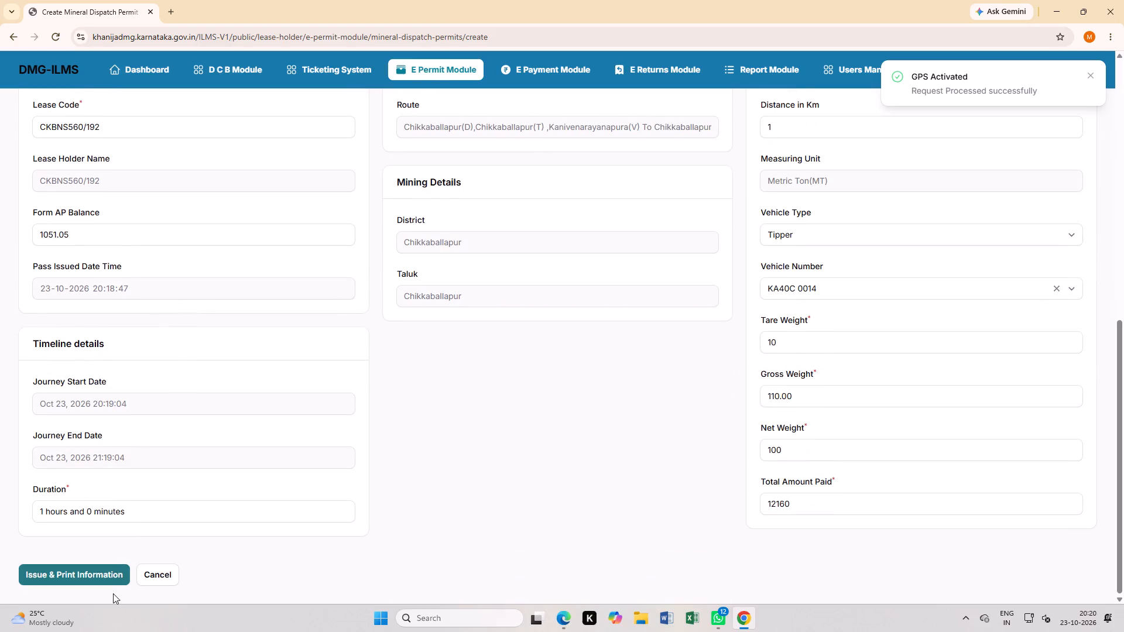
left_click(105, 575)
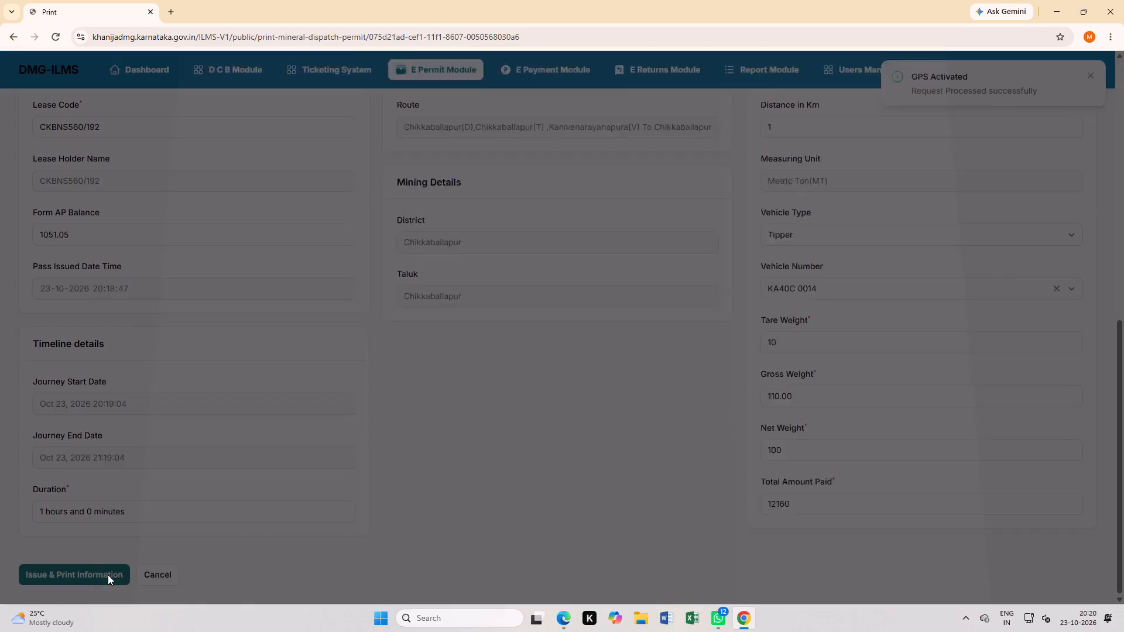
left_click(865, 533)
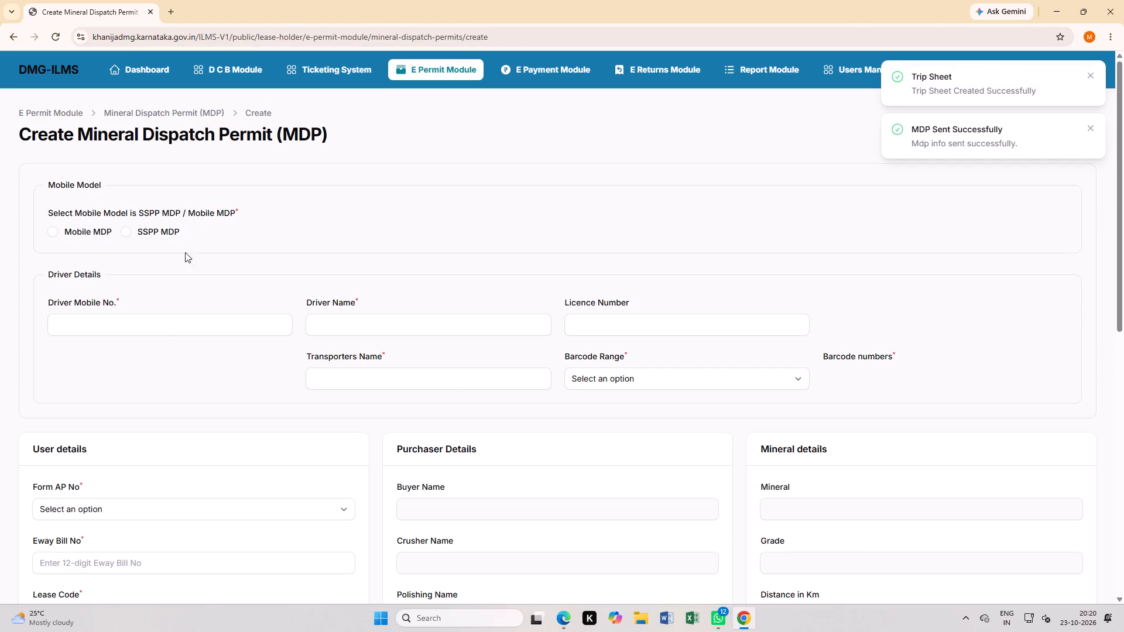
On the new dispatch permit form, select SSPP MDP as the mobile model and enter the driver's mobile number.
left_click(144, 232)
left_click(165, 324)
left_click(159, 354)
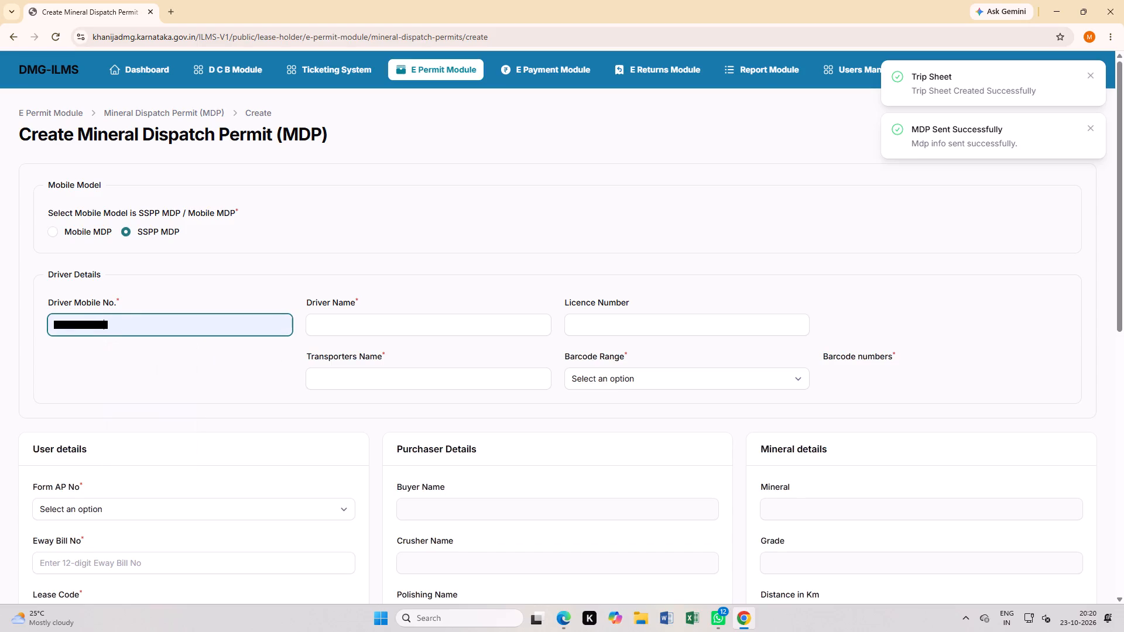
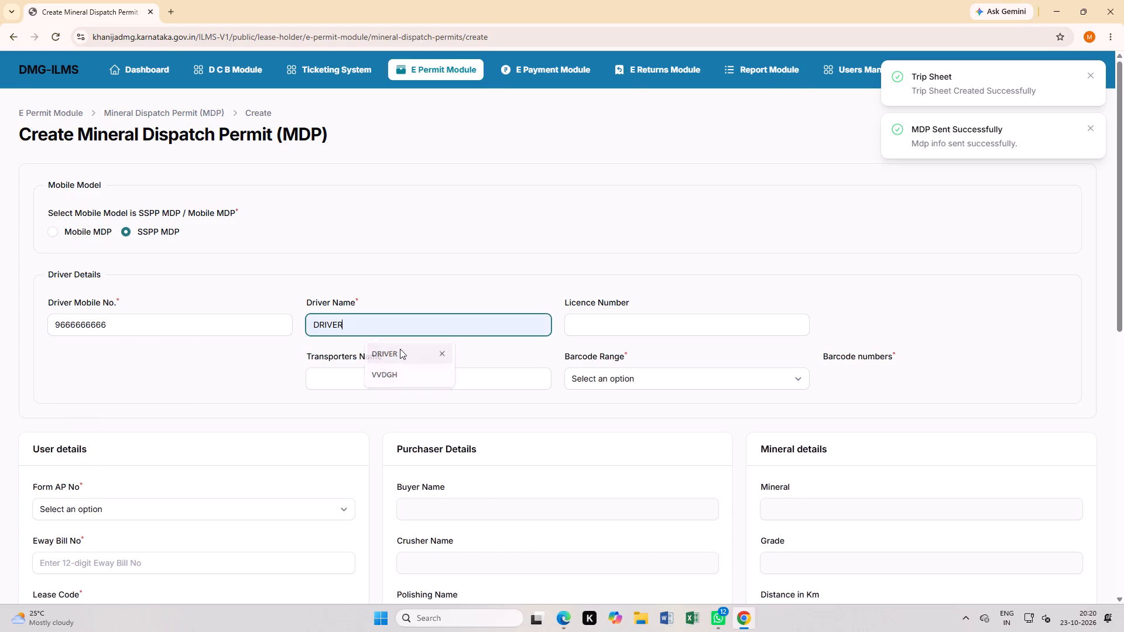
left_click(643, 377)
scroll(629, 324, "down", 19)
left_click(649, 309)
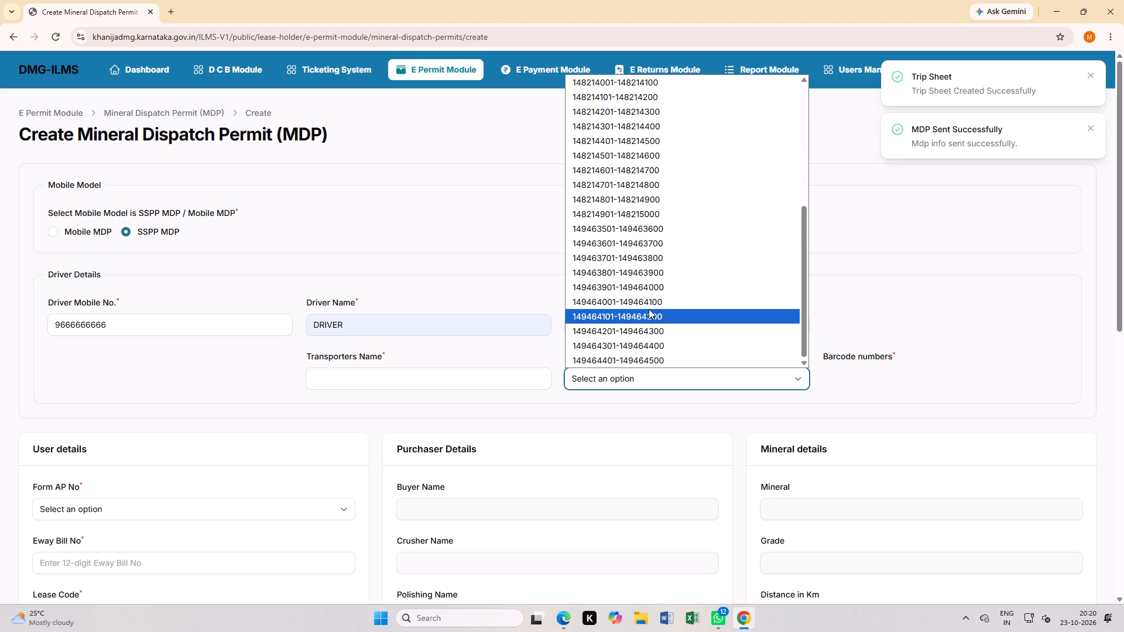
left_click(649, 374)
scroll(644, 276, "down", 13)
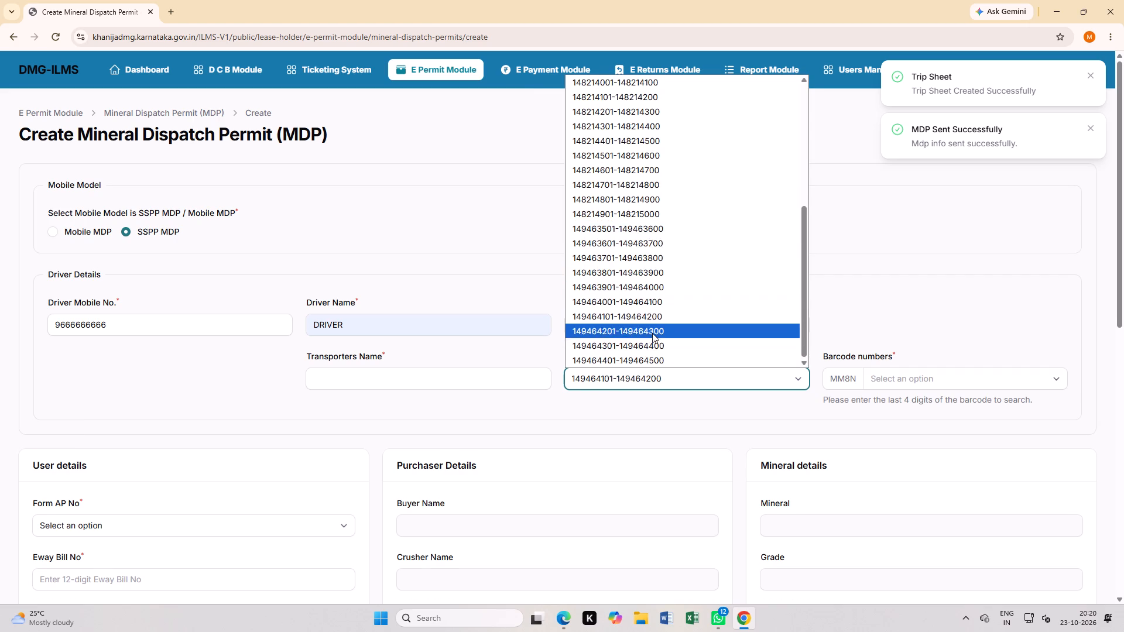
left_click(650, 305)
left_click(893, 376)
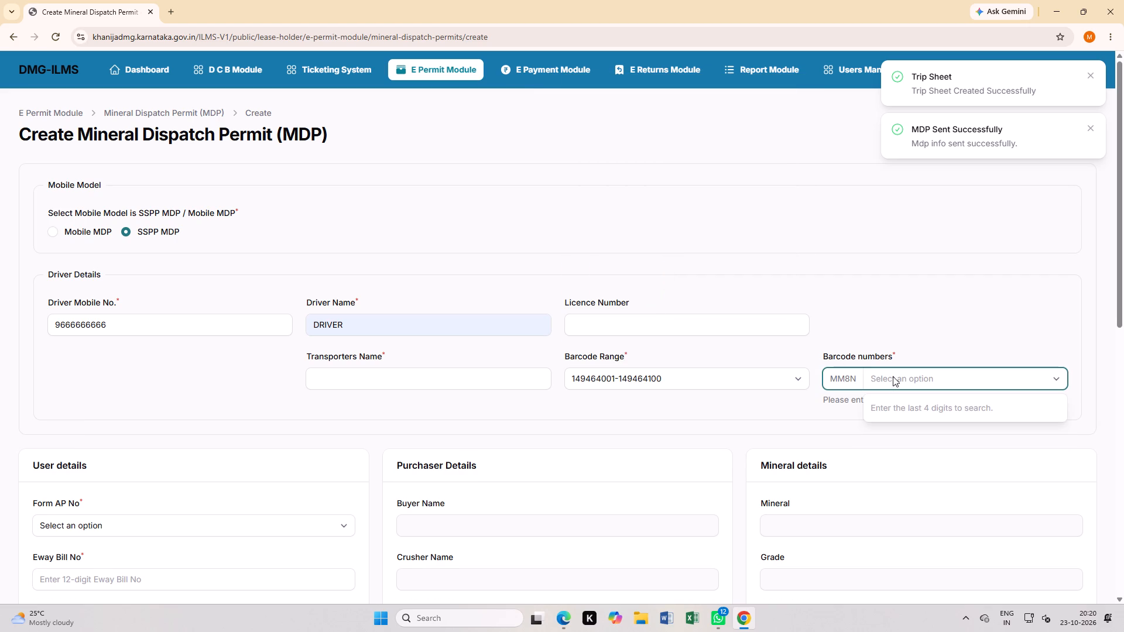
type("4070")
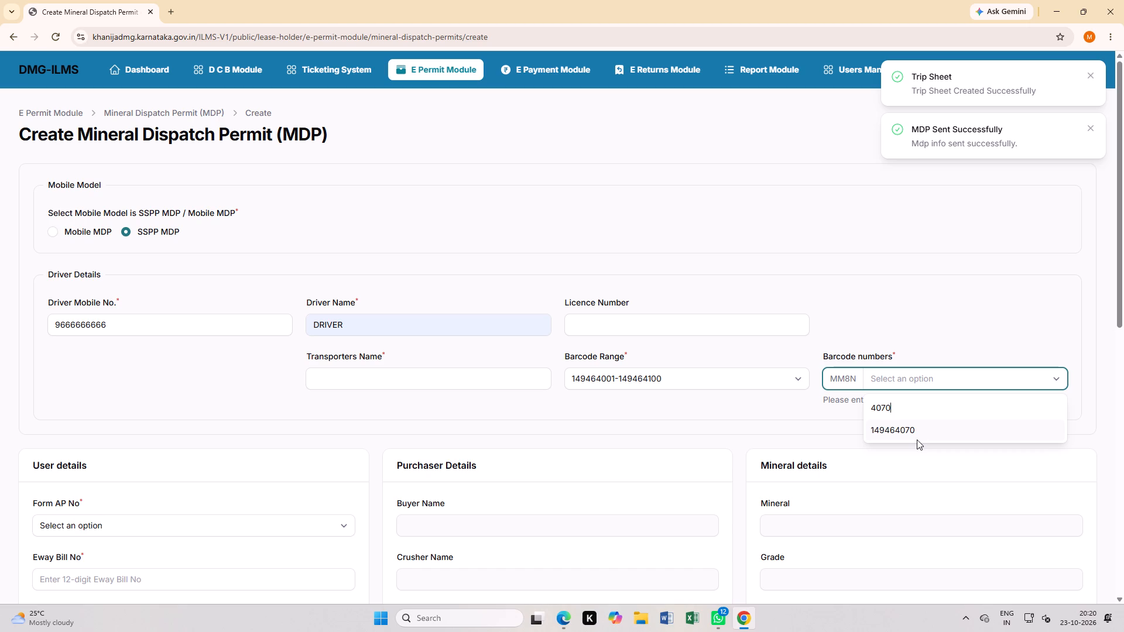
left_click(916, 427)
scroll(354, 443, "down", 3)
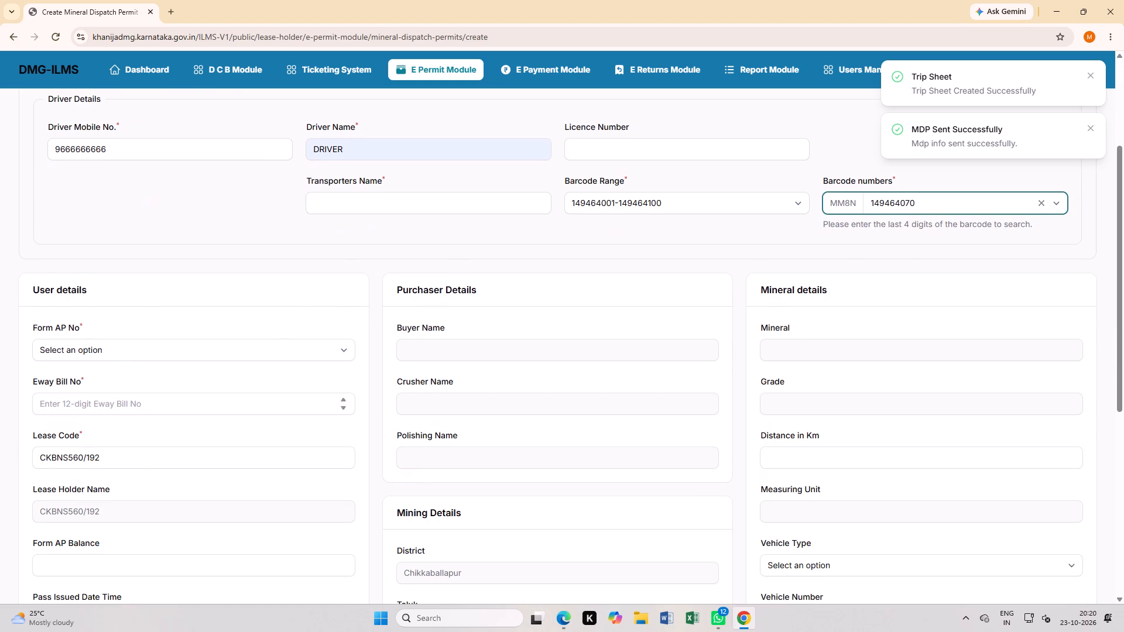
left_click(107, 355)
left_click(107, 482)
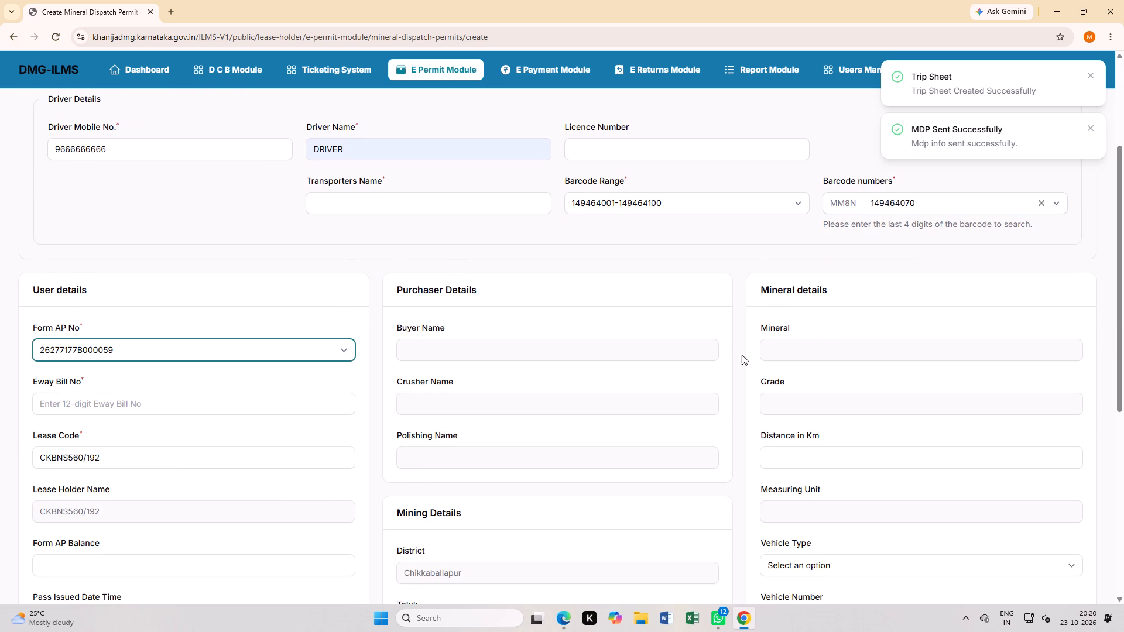
scroll(808, 420, "down", 3)
left_click(795, 391)
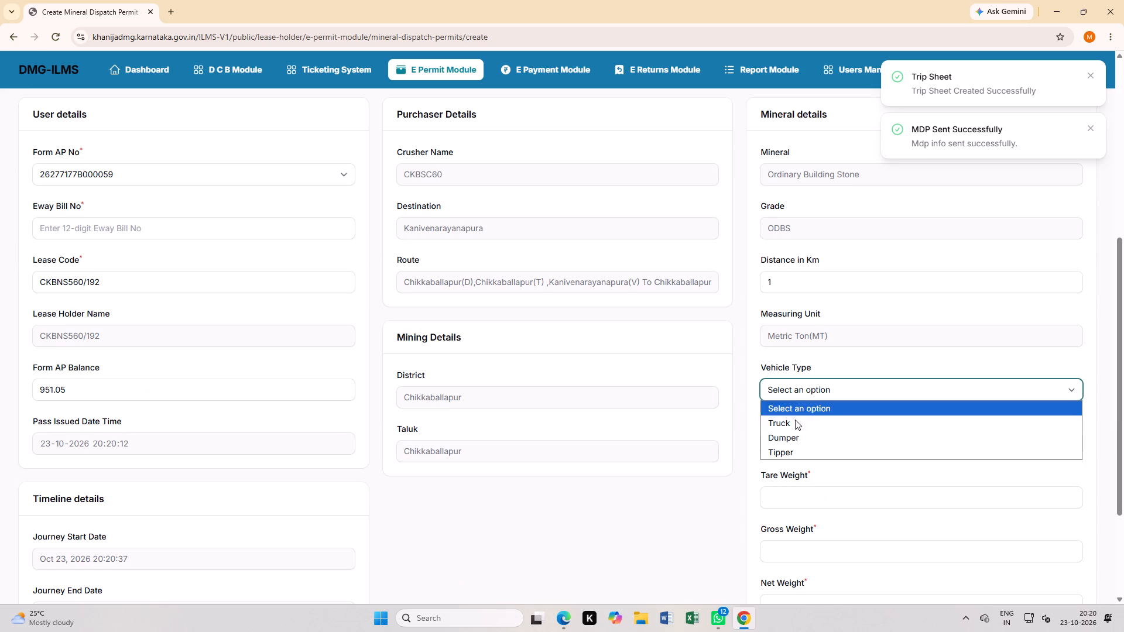
left_click(792, 448)
left_click(797, 439)
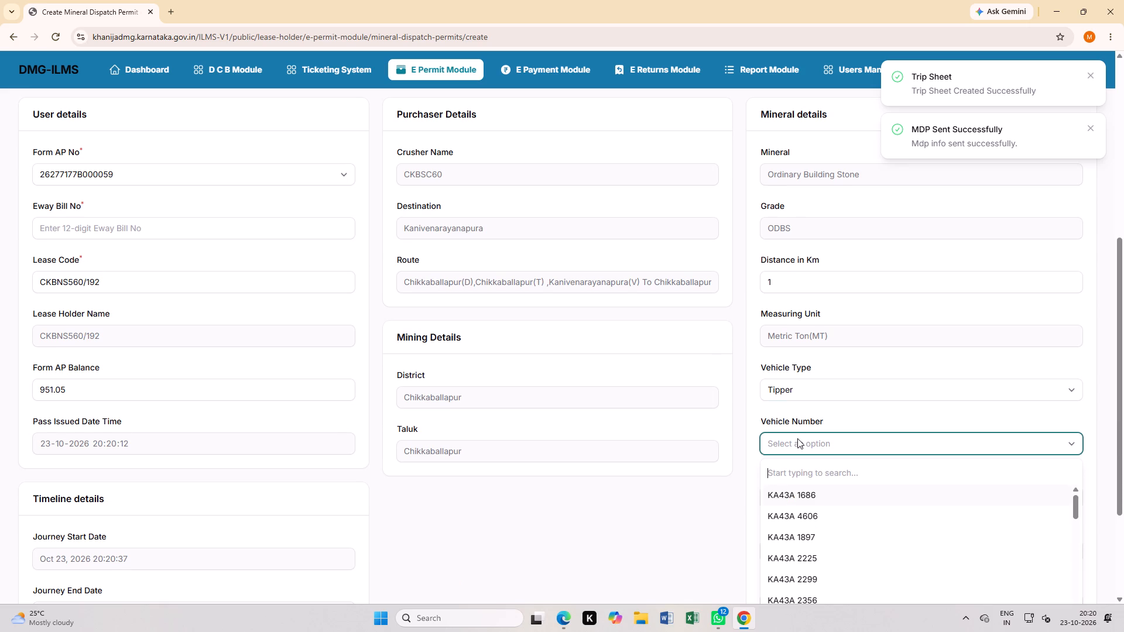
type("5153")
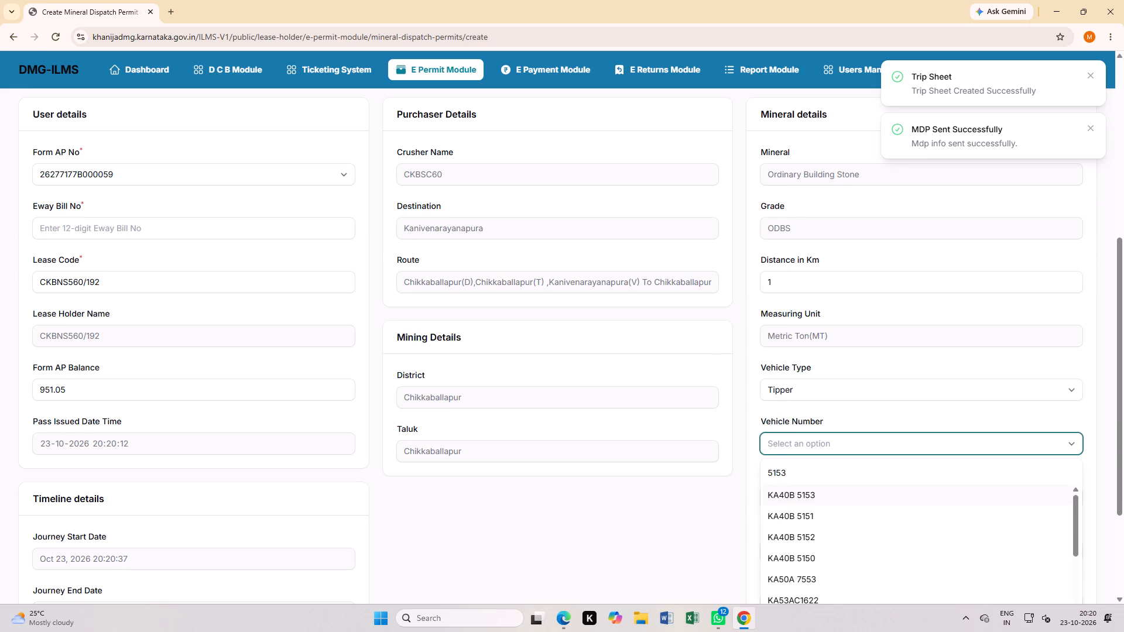
left_click(837, 494)
Enter a gross weight of 110 for the tipper load and make sure the net weight recalculates from it.
left_click(802, 555)
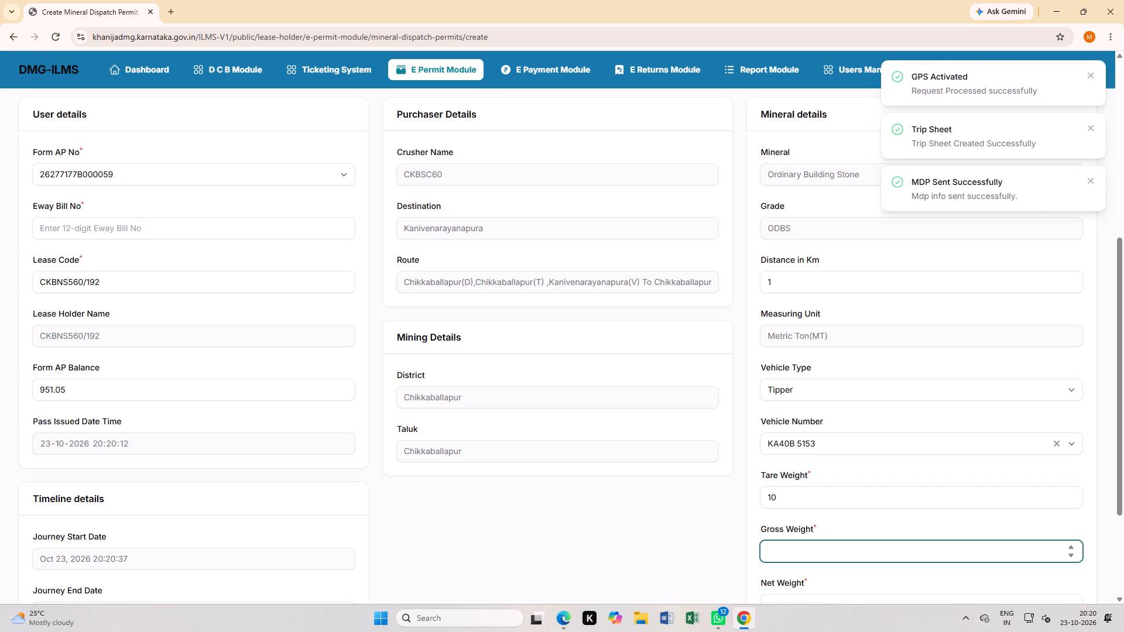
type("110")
scroll(842, 555, "down", 3)
scroll(739, 545, "down", 2)
left_click(683, 470)
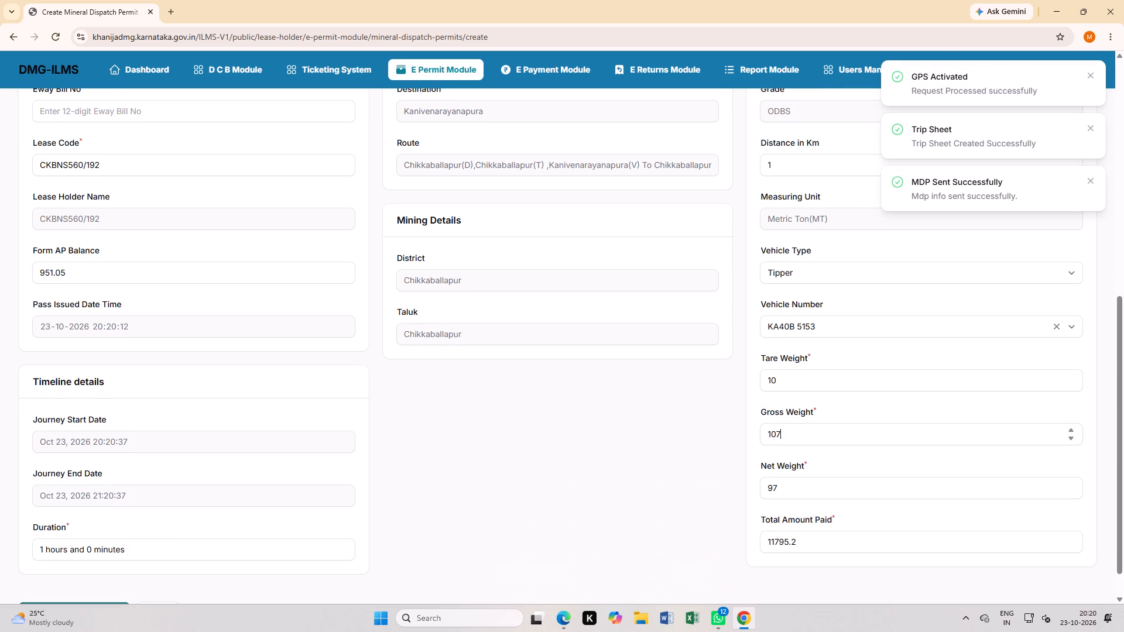
left_click(789, 431)
key("BackSpace")
key("BackSpace")
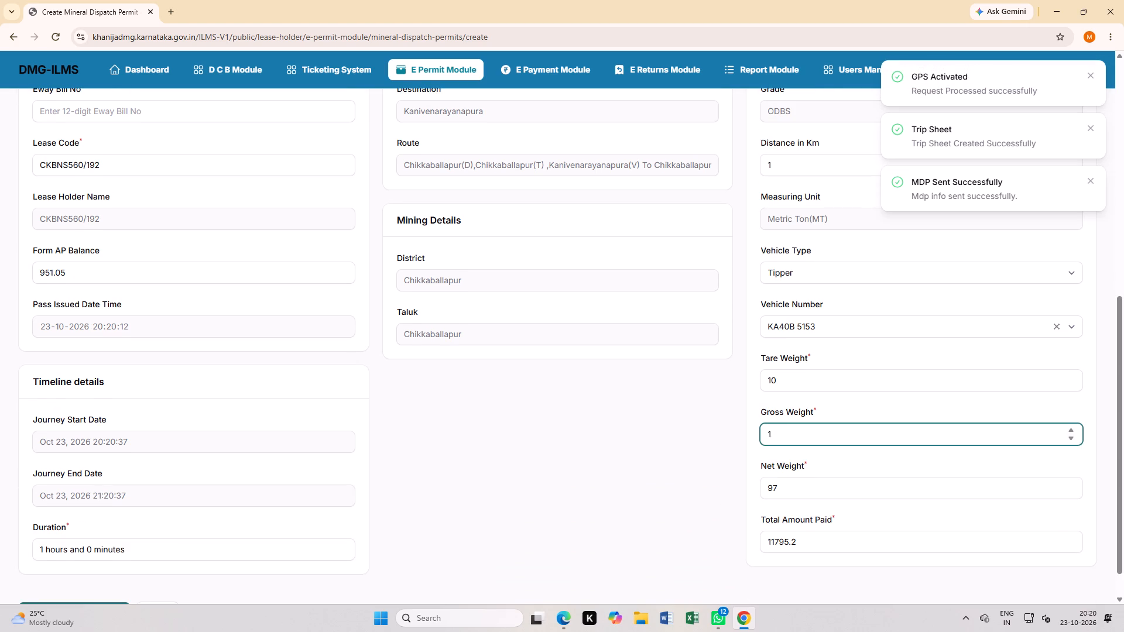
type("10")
left_click(895, 469)
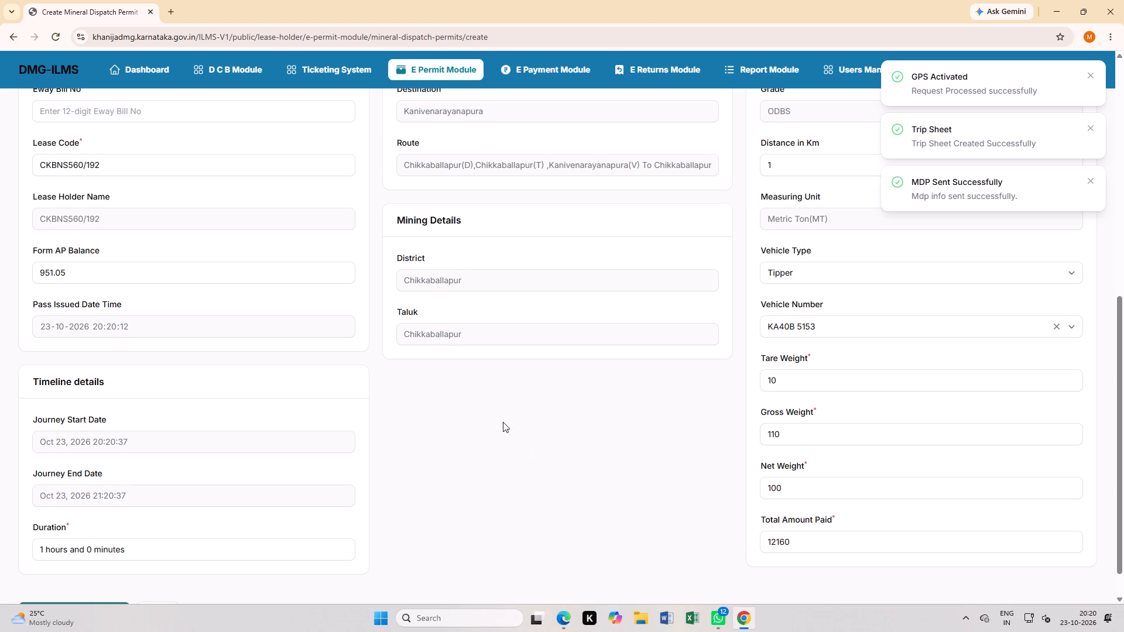
scroll(495, 420, "down", 3)
scroll(125, 395, "up", 5)
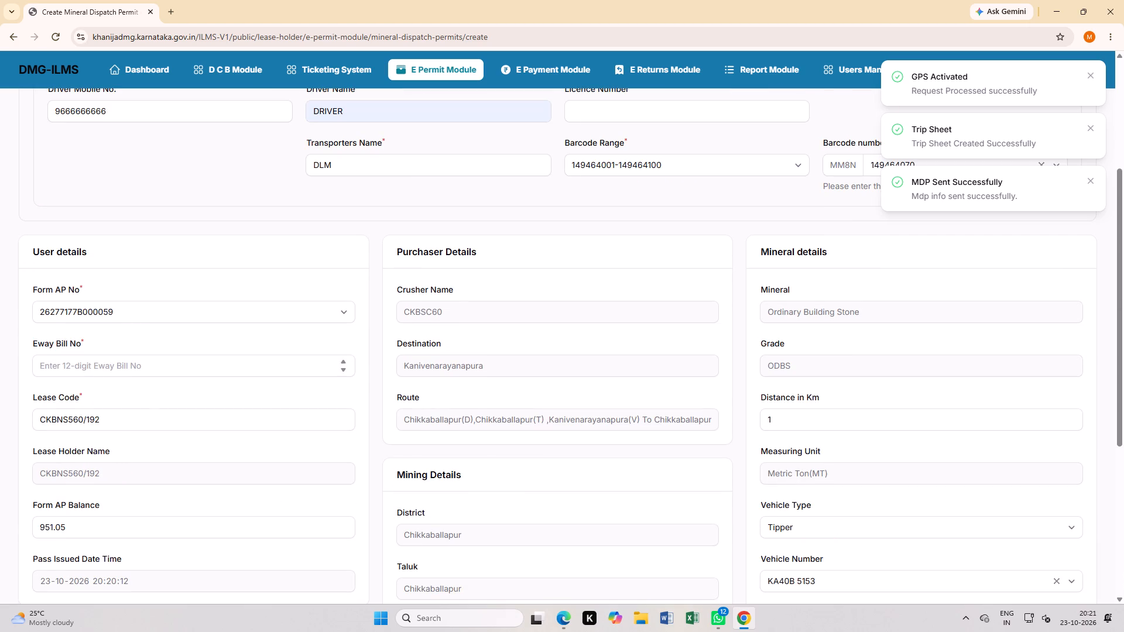
left_click(92, 361)
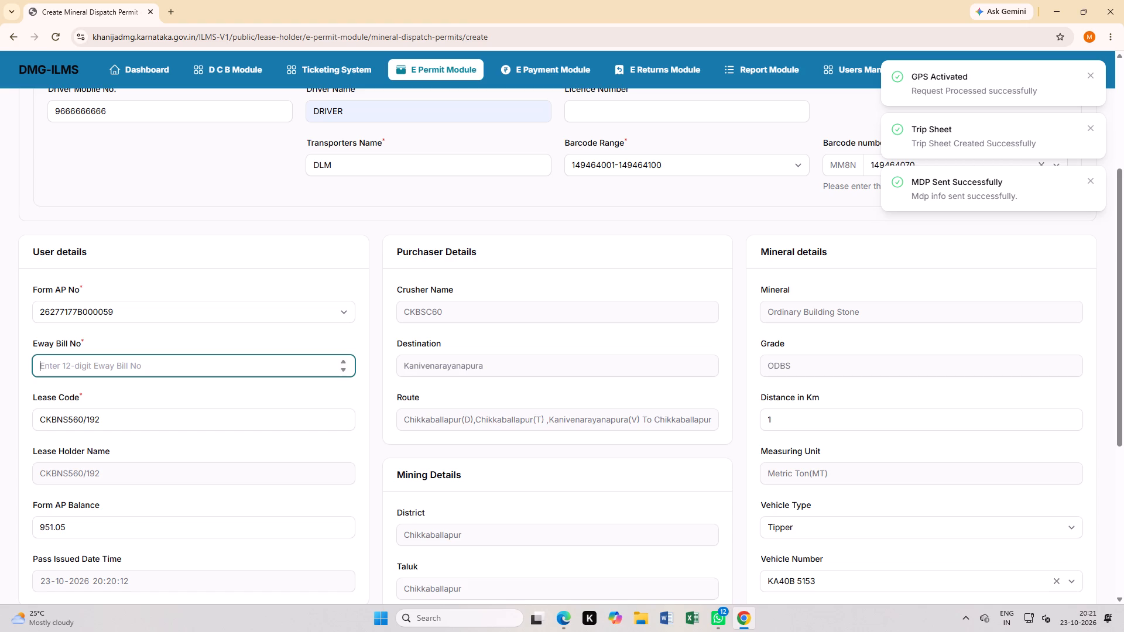
scroll(95, 360, "up", 1)
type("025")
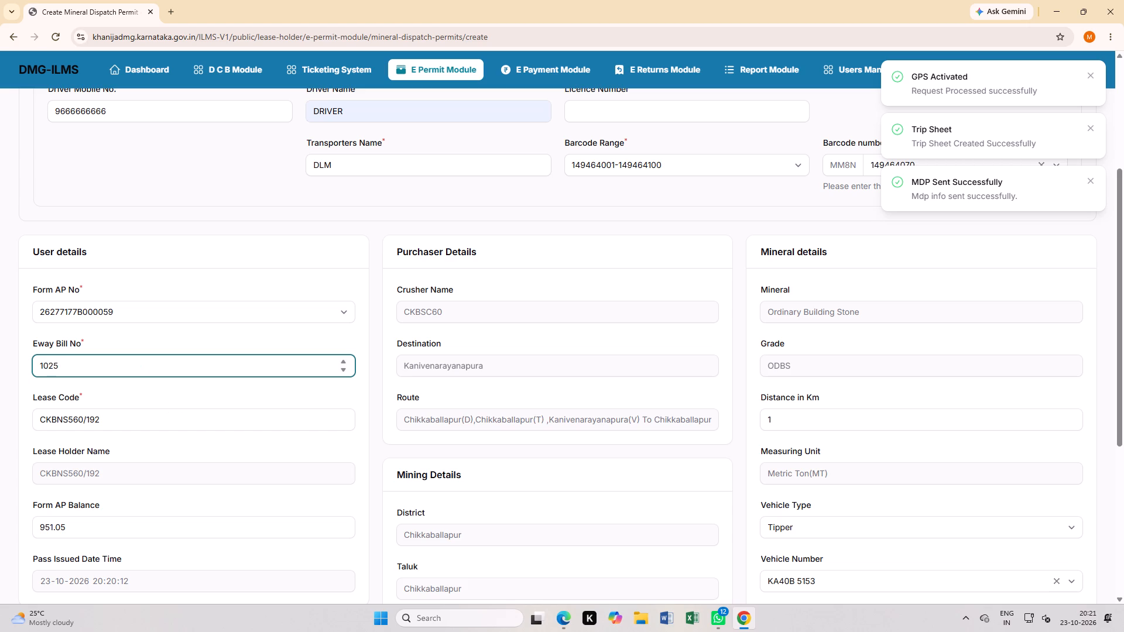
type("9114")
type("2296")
left_click(516, 401)
scroll(782, 403, "down", 3)
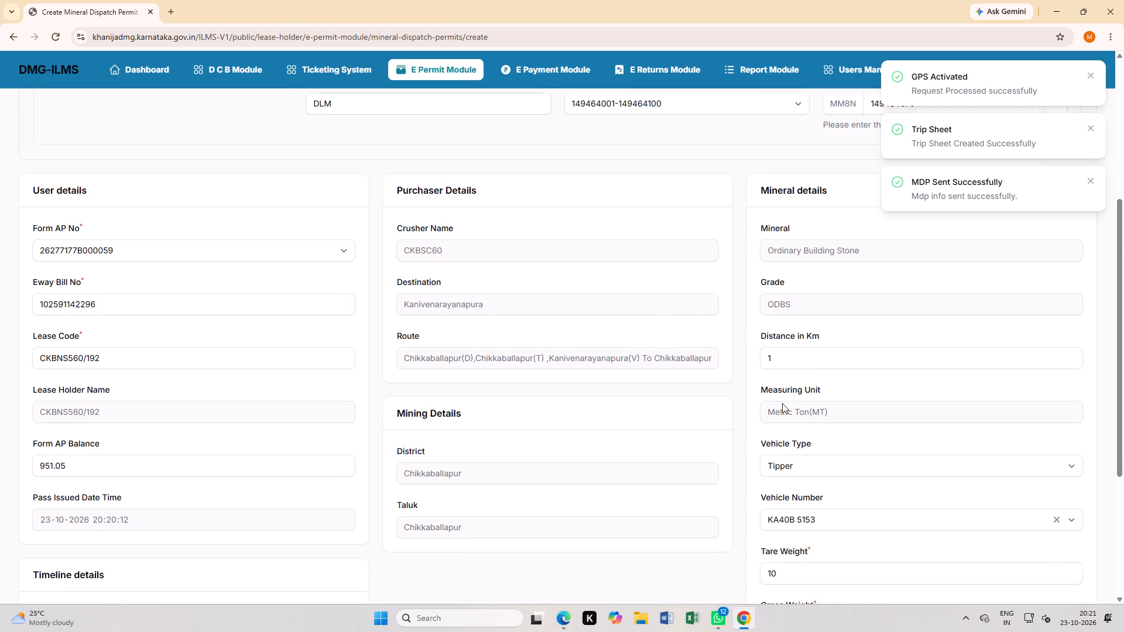
scroll(828, 398, "down", 3)
scroll(211, 421, "up", 2)
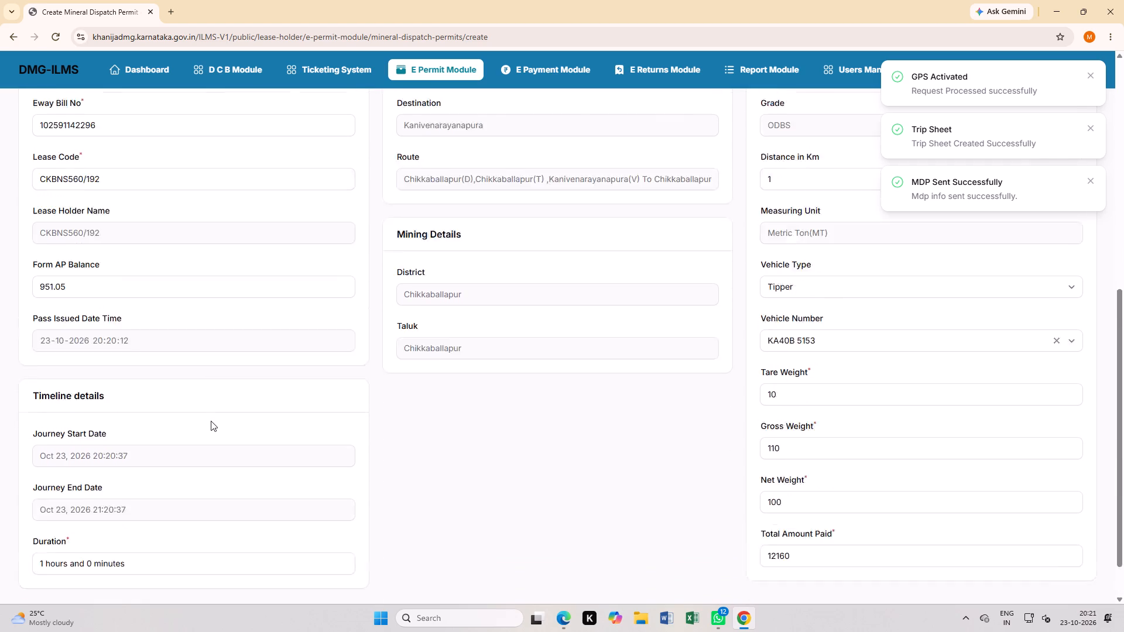
scroll(211, 421, "up", 7)
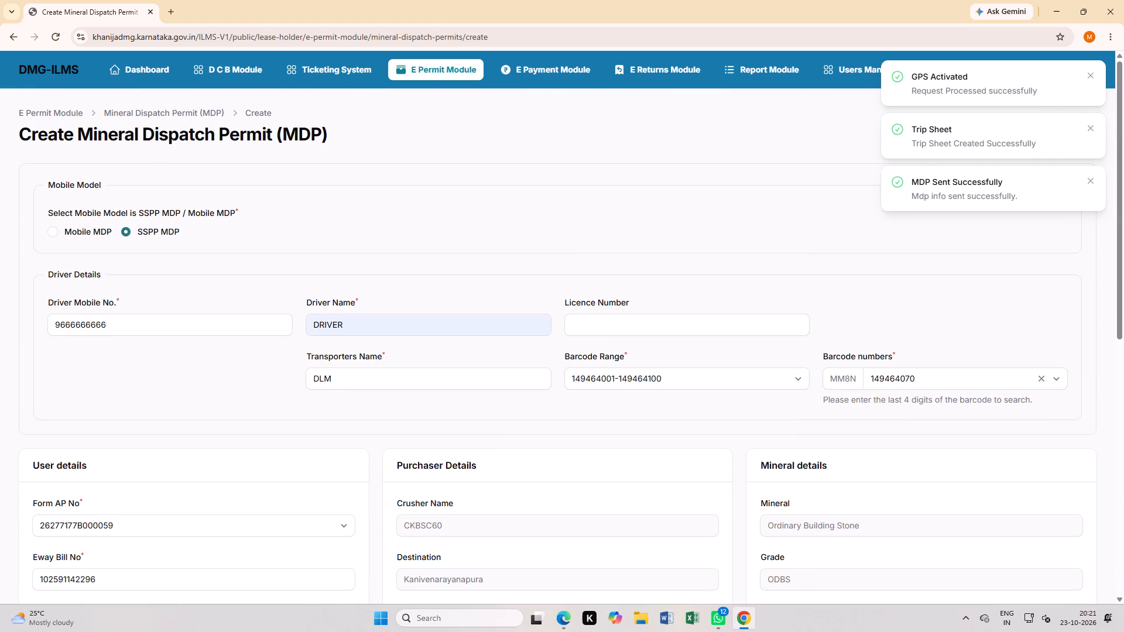
scroll(175, 373, "down", 20)
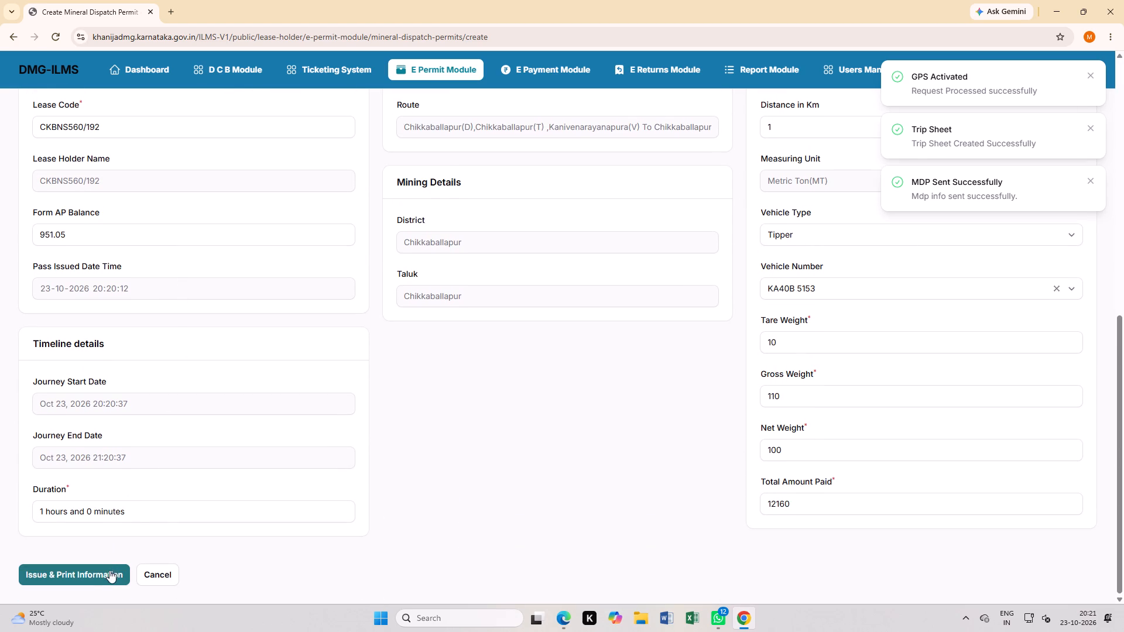
left_click(108, 572)
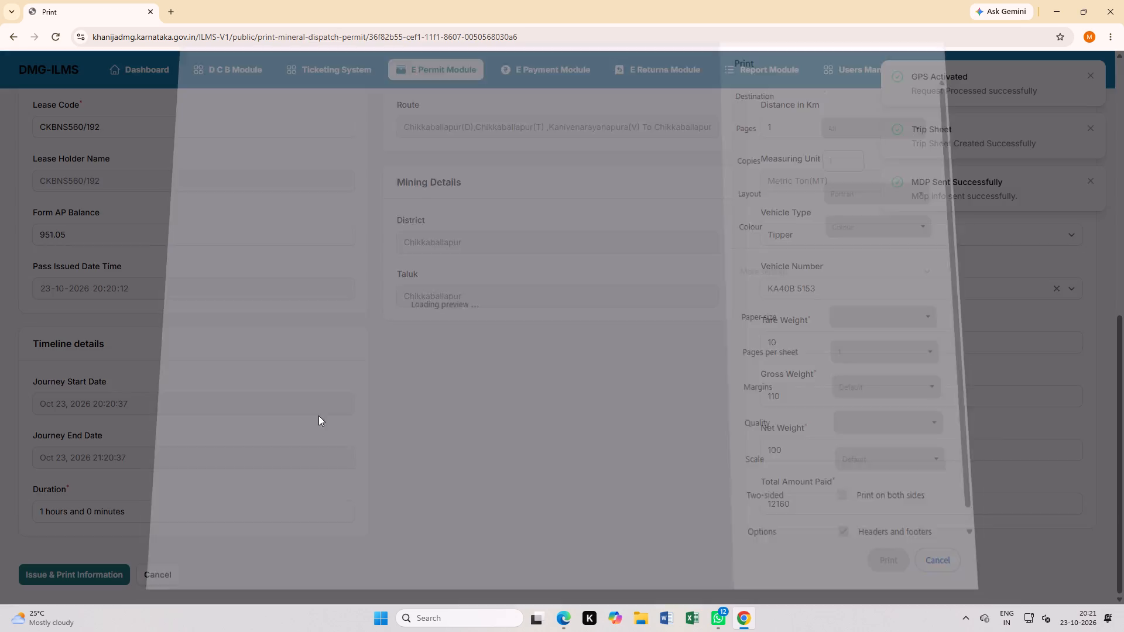
left_click(866, 533)
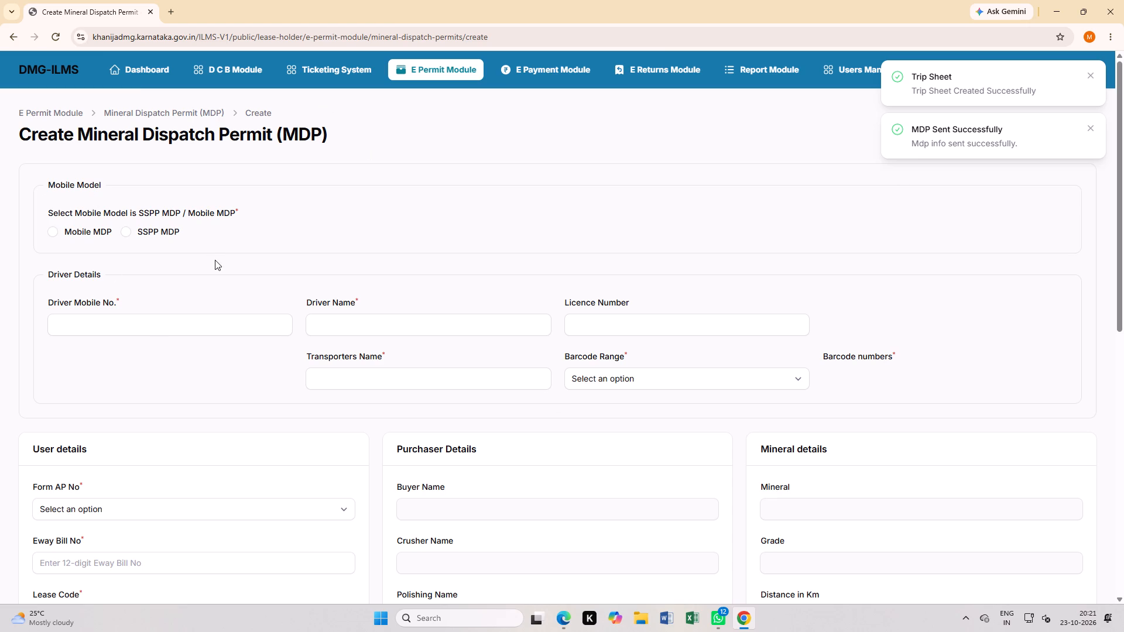
left_click(563, 626)
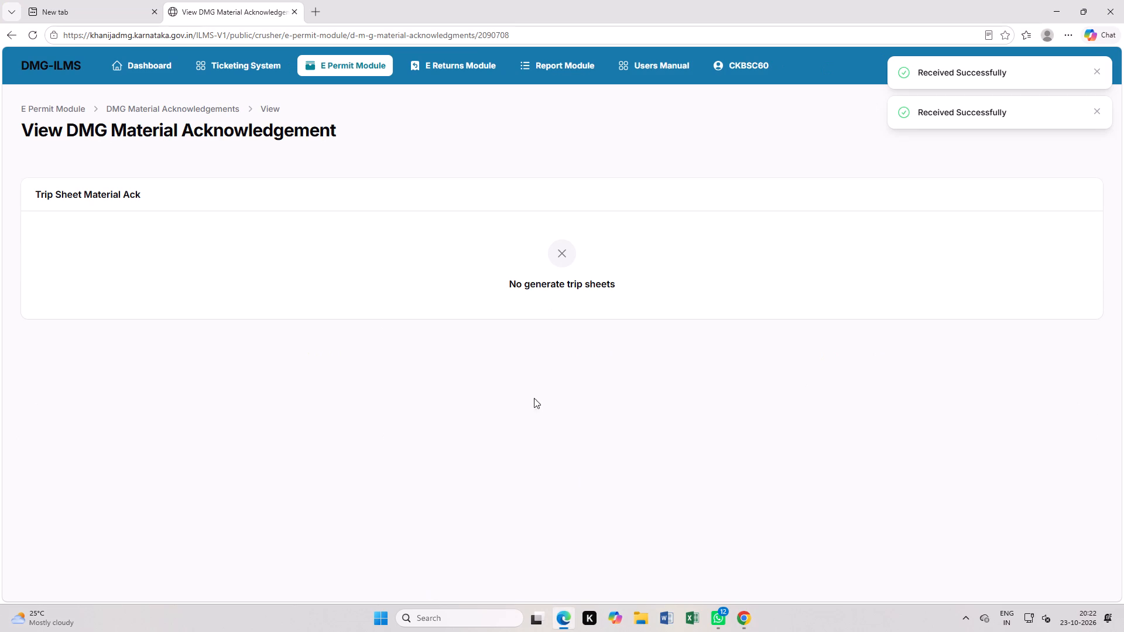
left_click(333, 66)
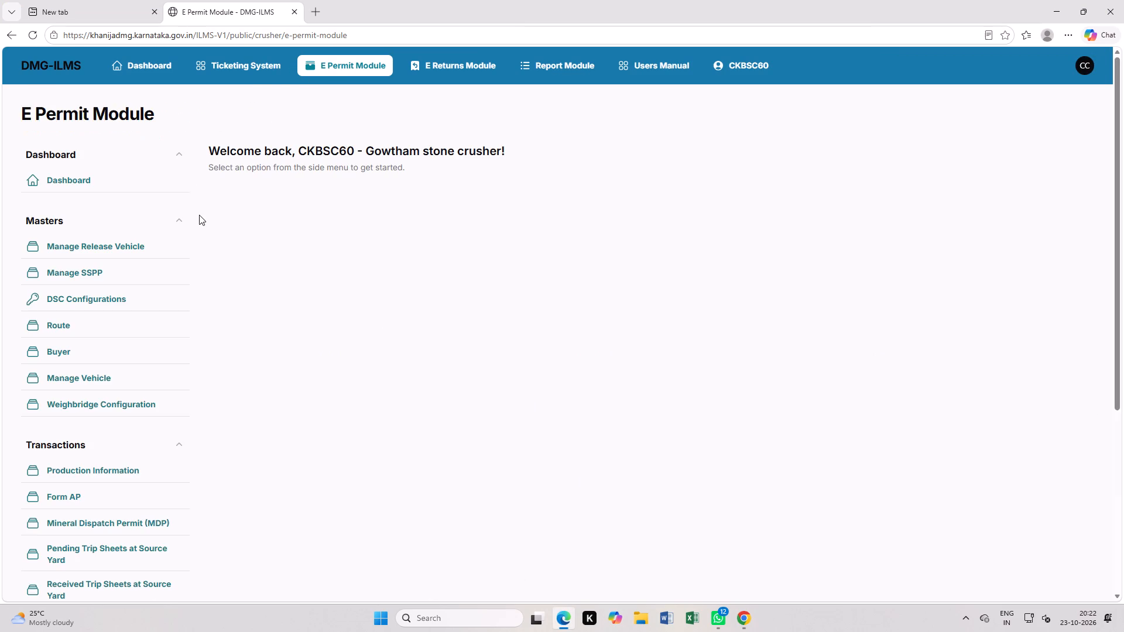
scroll(145, 316, "down", 14)
left_click(136, 537)
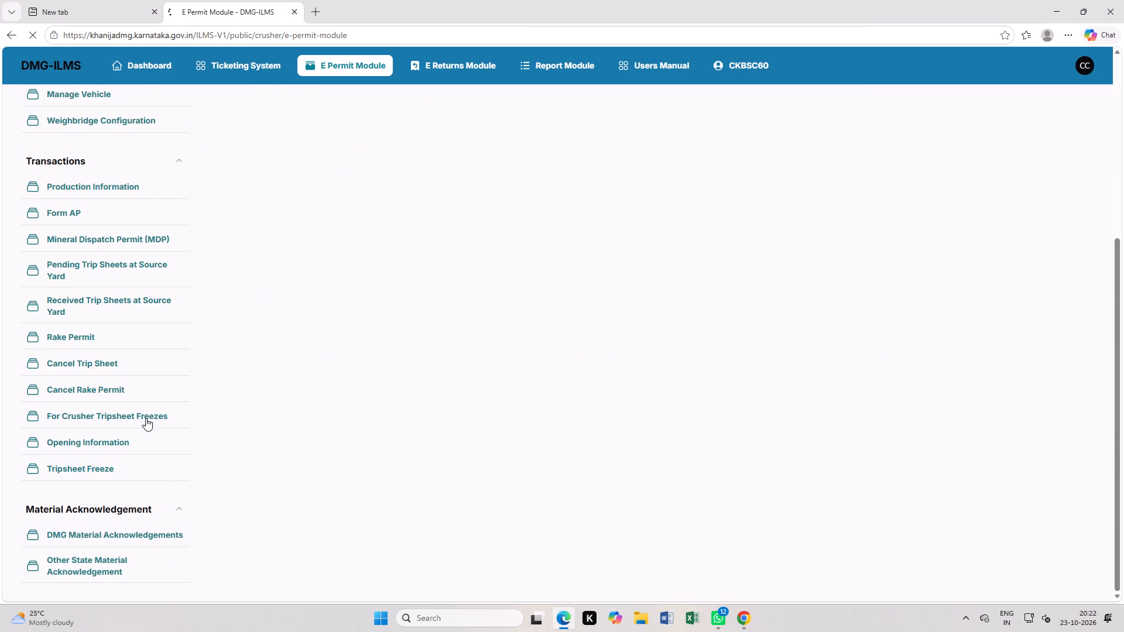
left_click(340, 231)
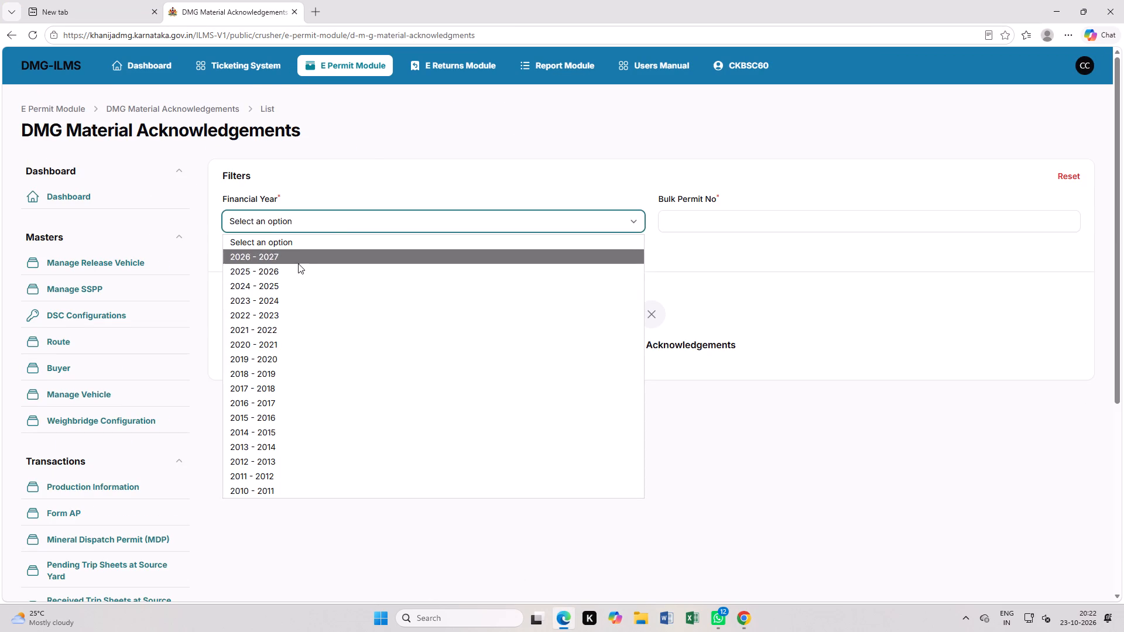
left_click(299, 261)
left_click(707, 216)
left_click(709, 264)
left_click_drag(347, 346, 341, 345)
left_click(256, 257)
left_click(1069, 320)
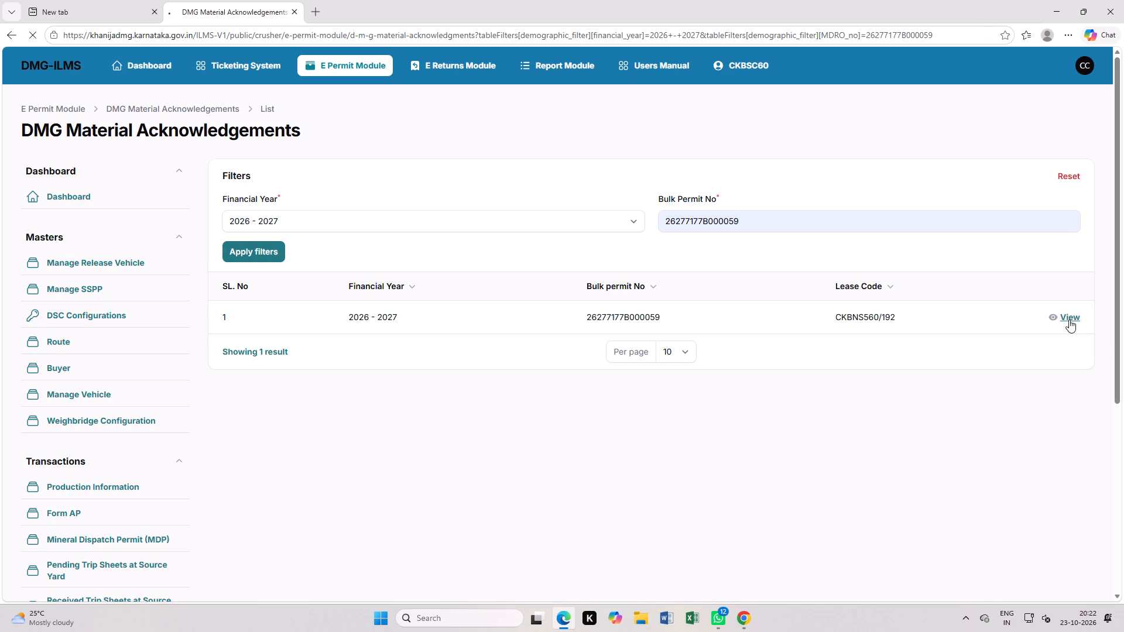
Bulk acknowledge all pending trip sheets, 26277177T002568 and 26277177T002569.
left_click(39, 224)
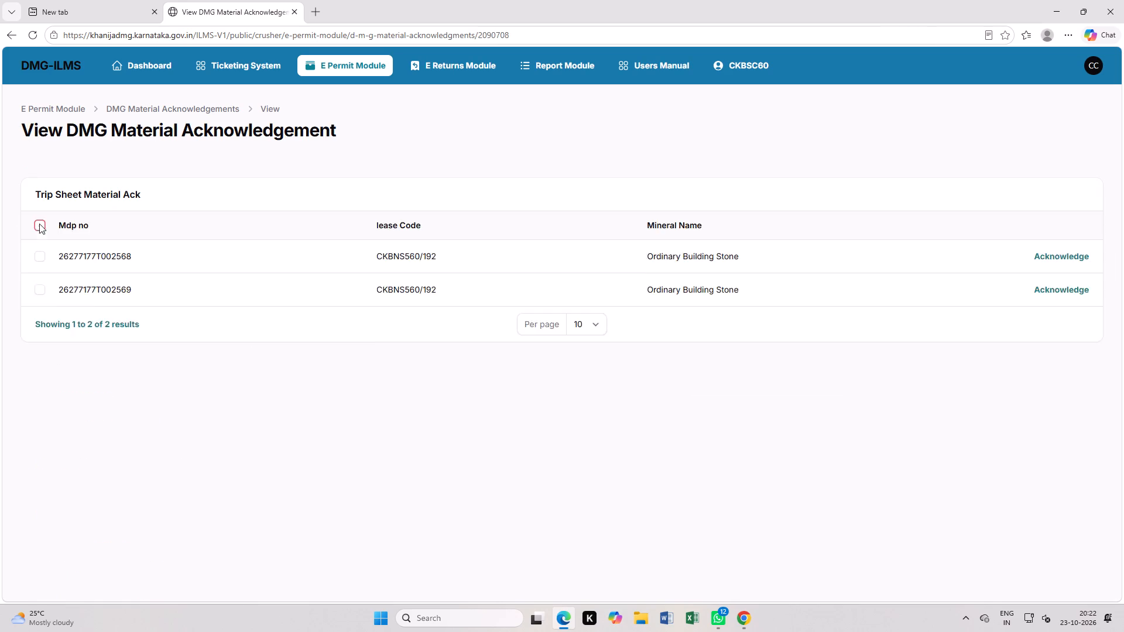
left_click(88, 236)
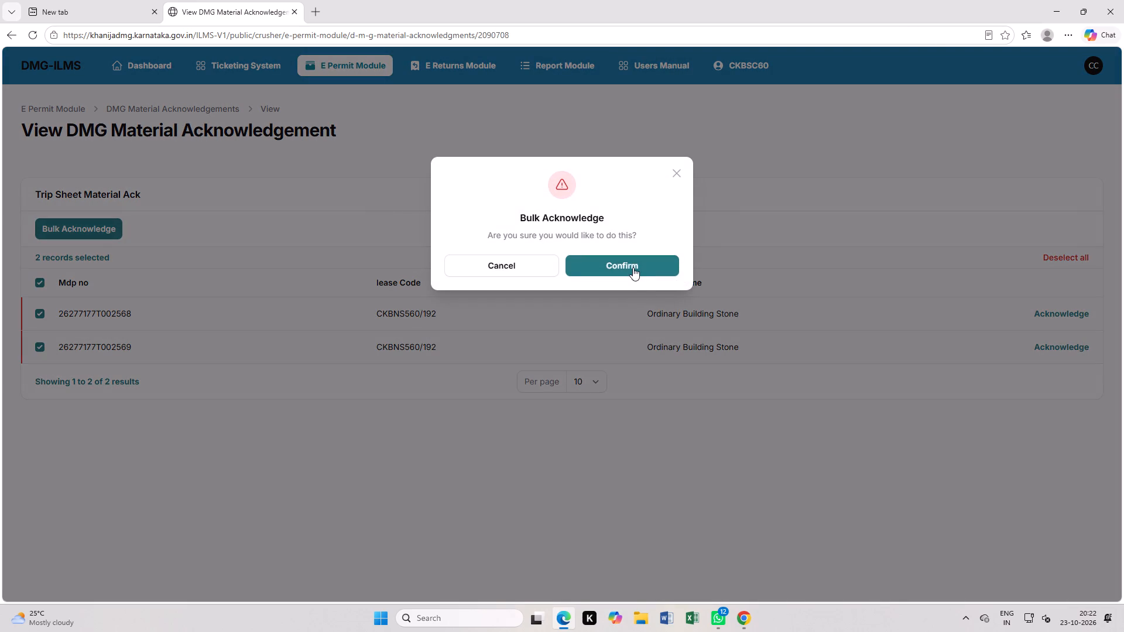
left_click(632, 267)
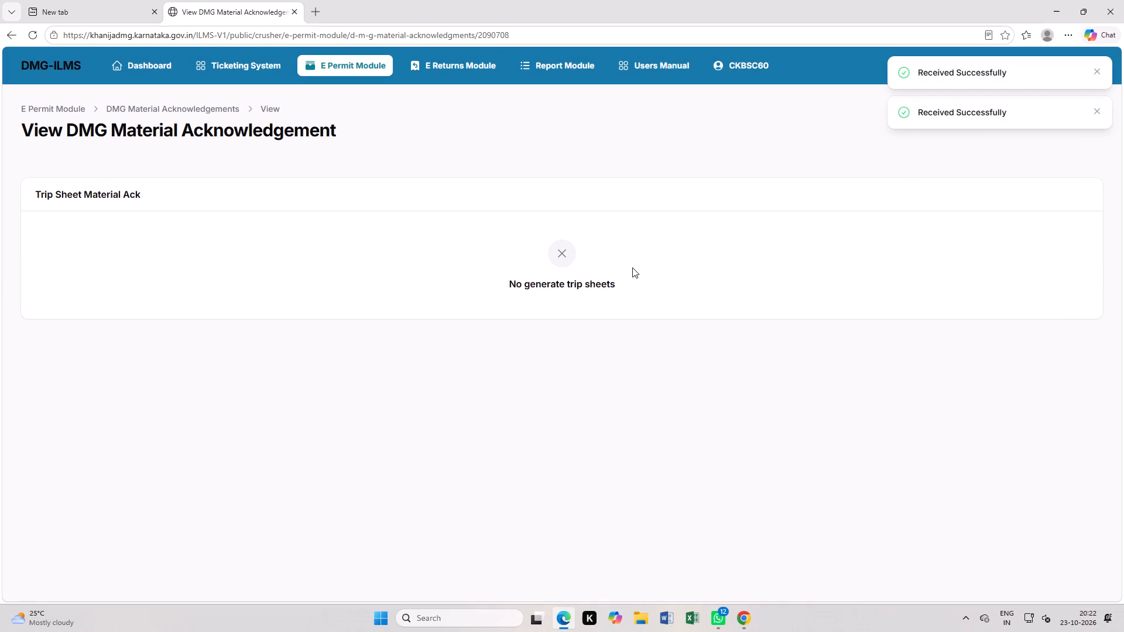
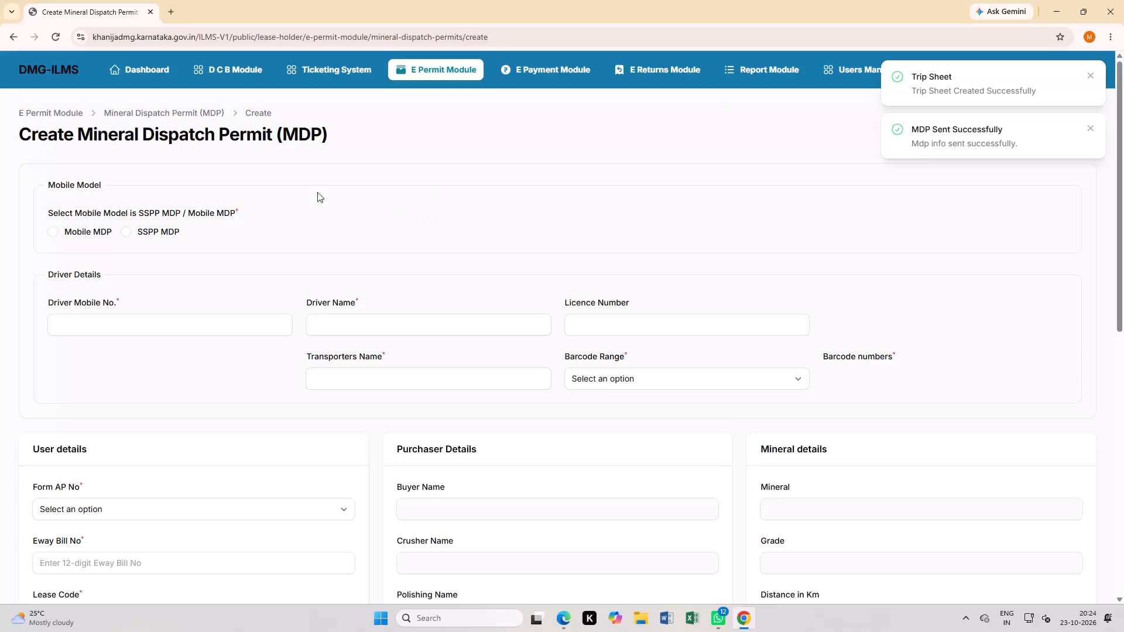
Start an SSPP MDP permit and fill in the driver name as DRIVER along with the saved driver mobile number.
left_click(124, 231)
left_click(436, 320)
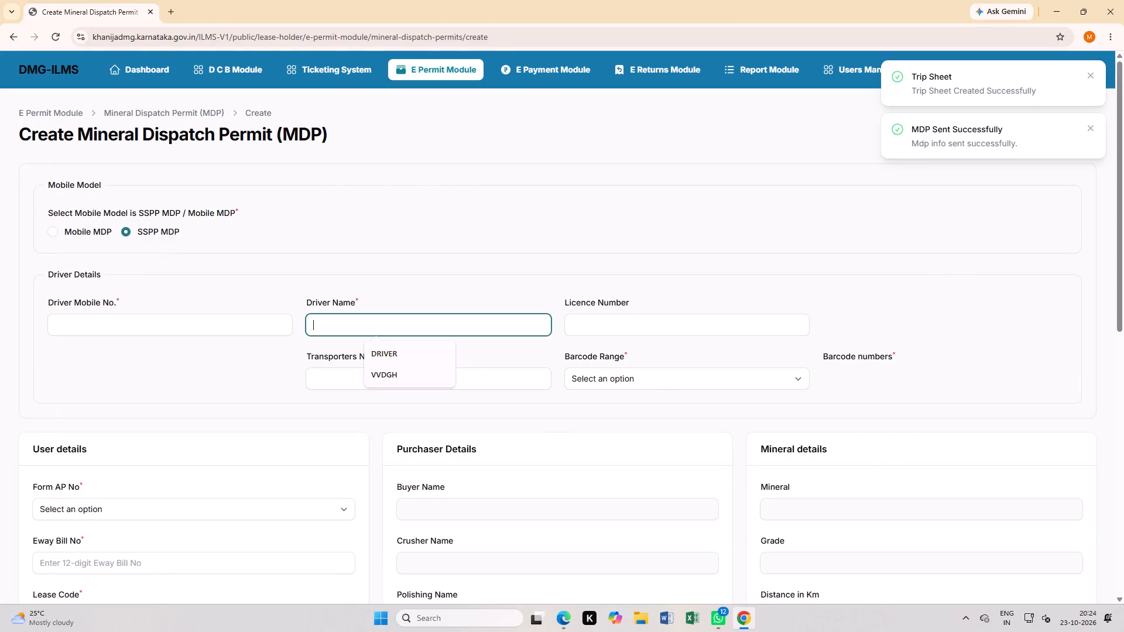
left_click(393, 358)
left_click(198, 327)
left_click(150, 355)
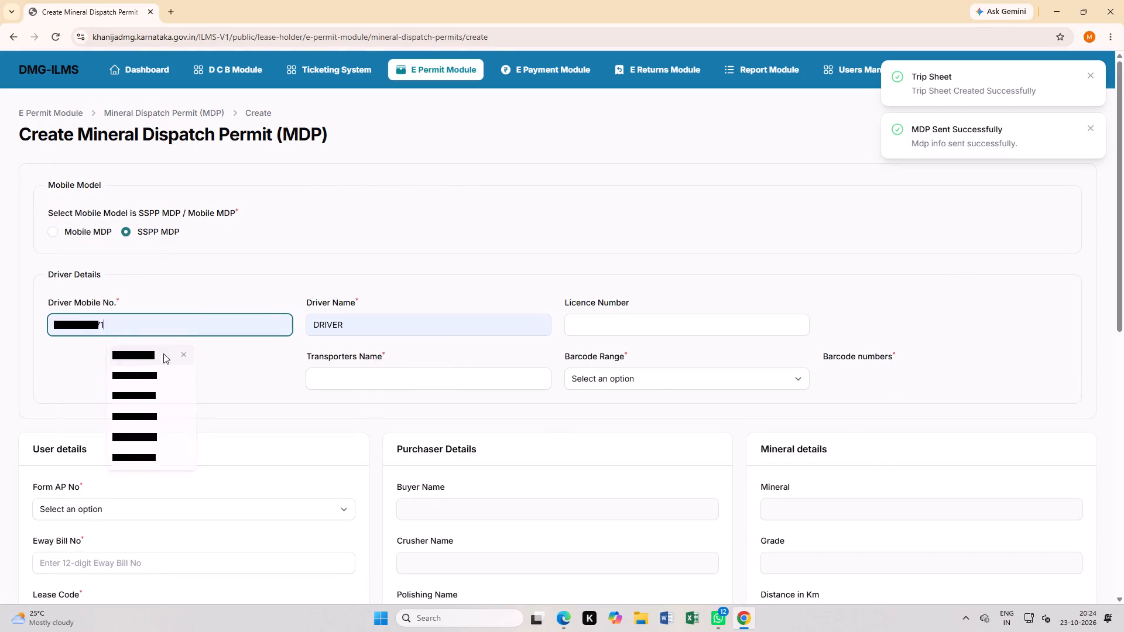
left_click(709, 374)
scroll(635, 312, "down", 19)
left_click(641, 304)
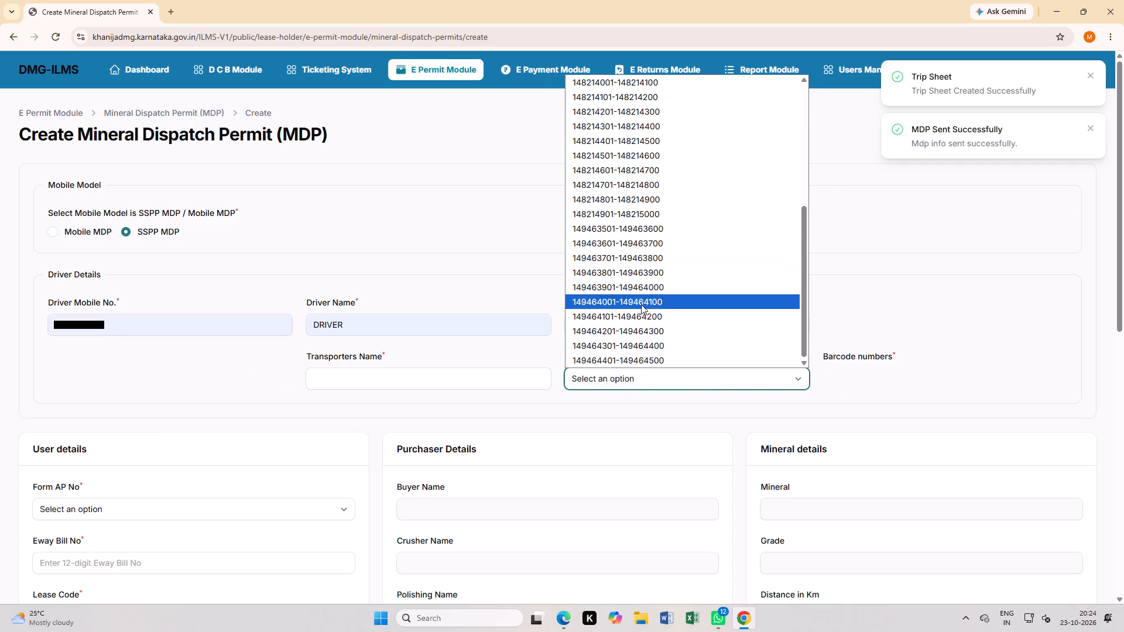
left_click(926, 380)
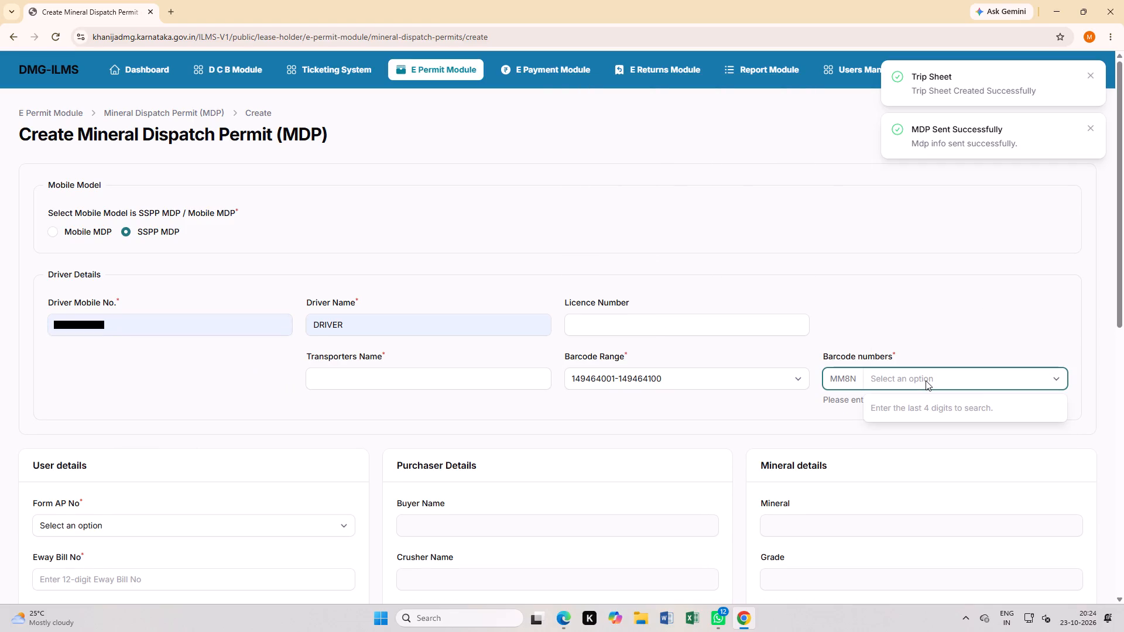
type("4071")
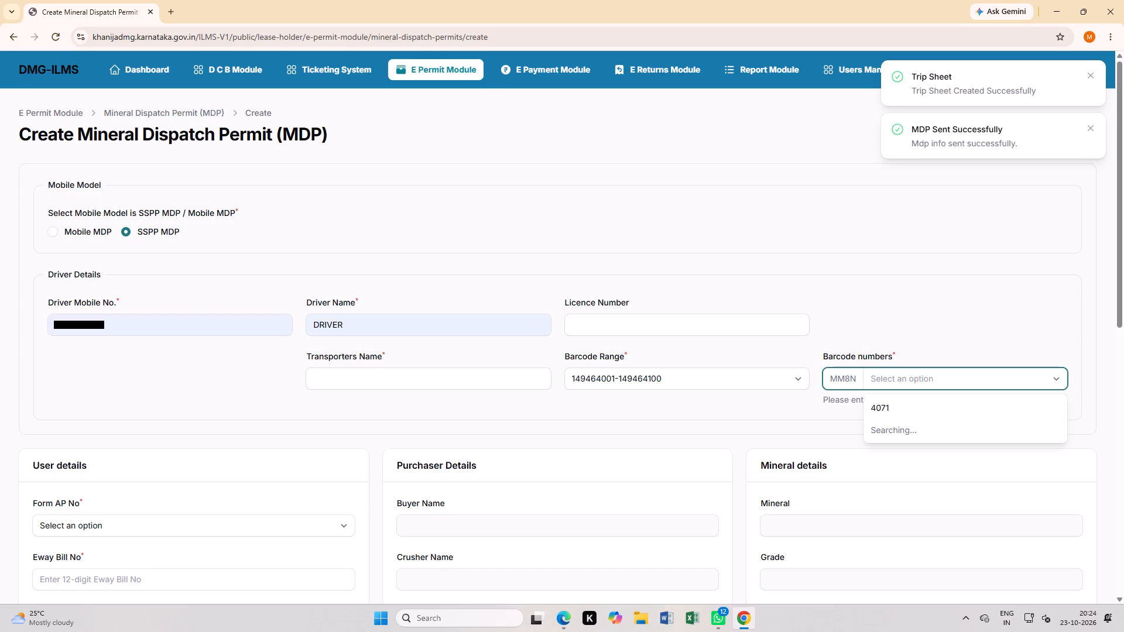
left_click(921, 427)
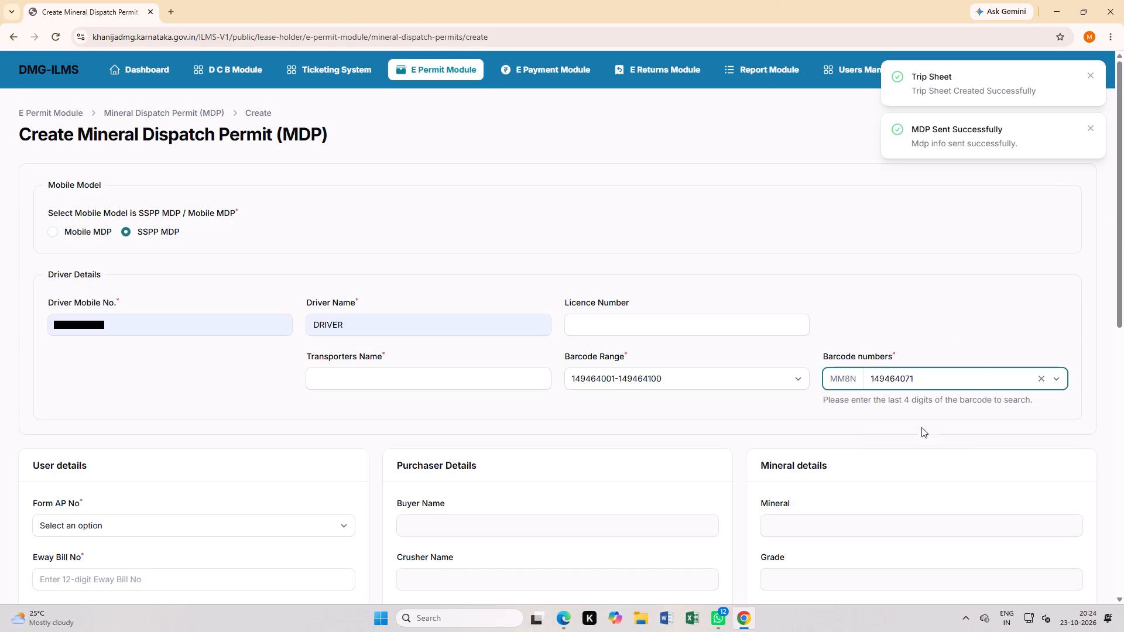
scroll(549, 482, "down", 3)
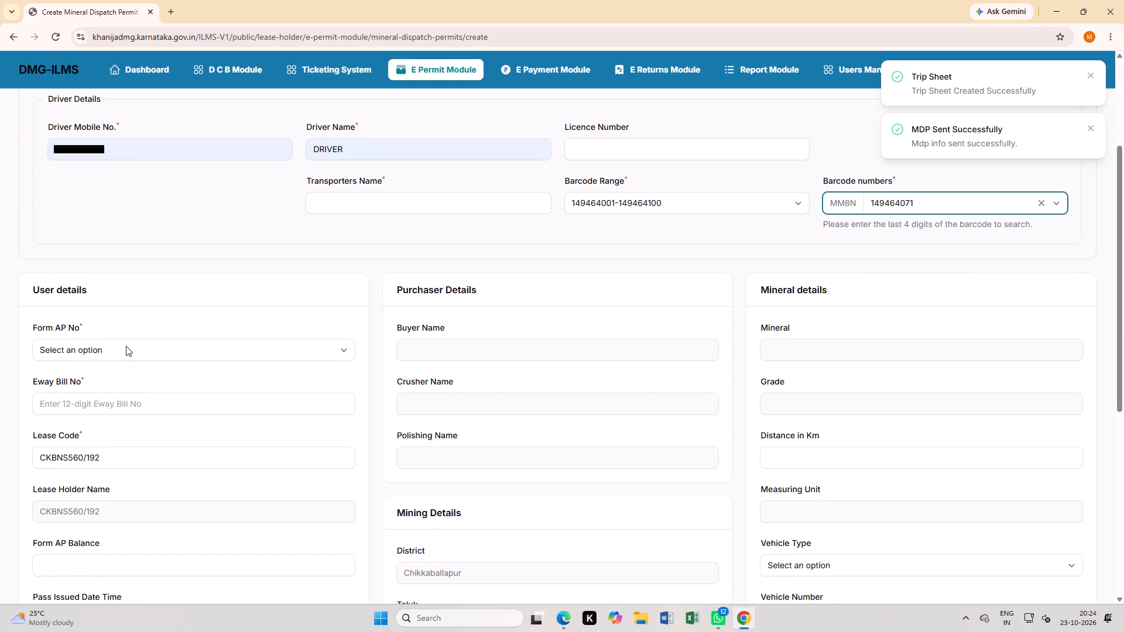
left_click(126, 346)
scroll(115, 490, "down", 4)
left_click(115, 482)
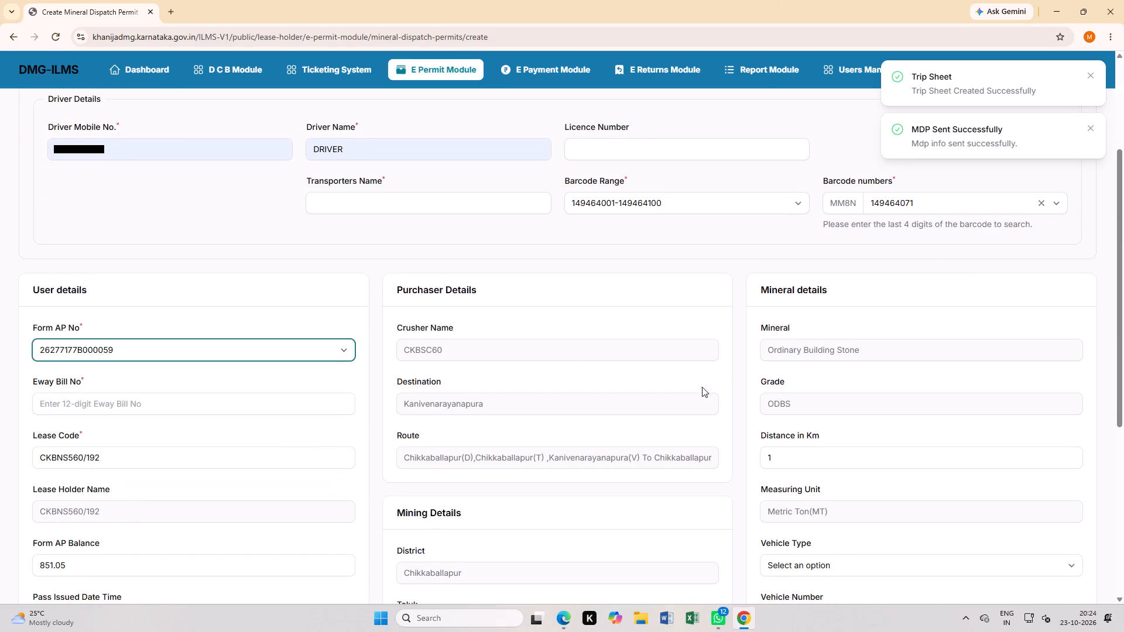
scroll(1008, 525, "down", 2)
left_click(820, 446)
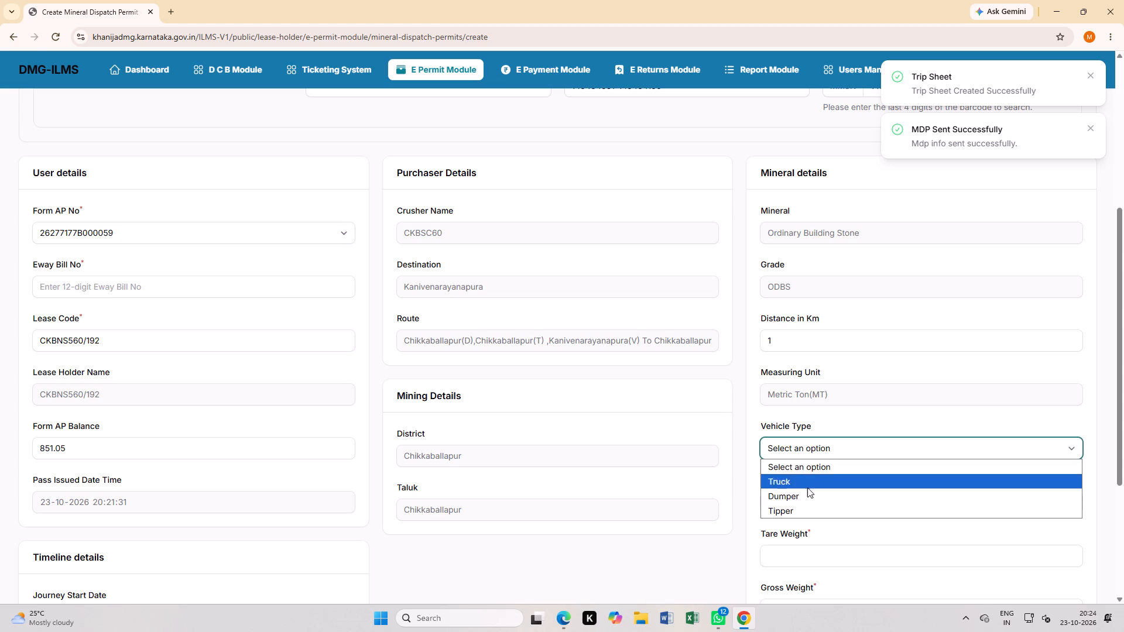
left_click(793, 507)
scroll(870, 459, "down", 3)
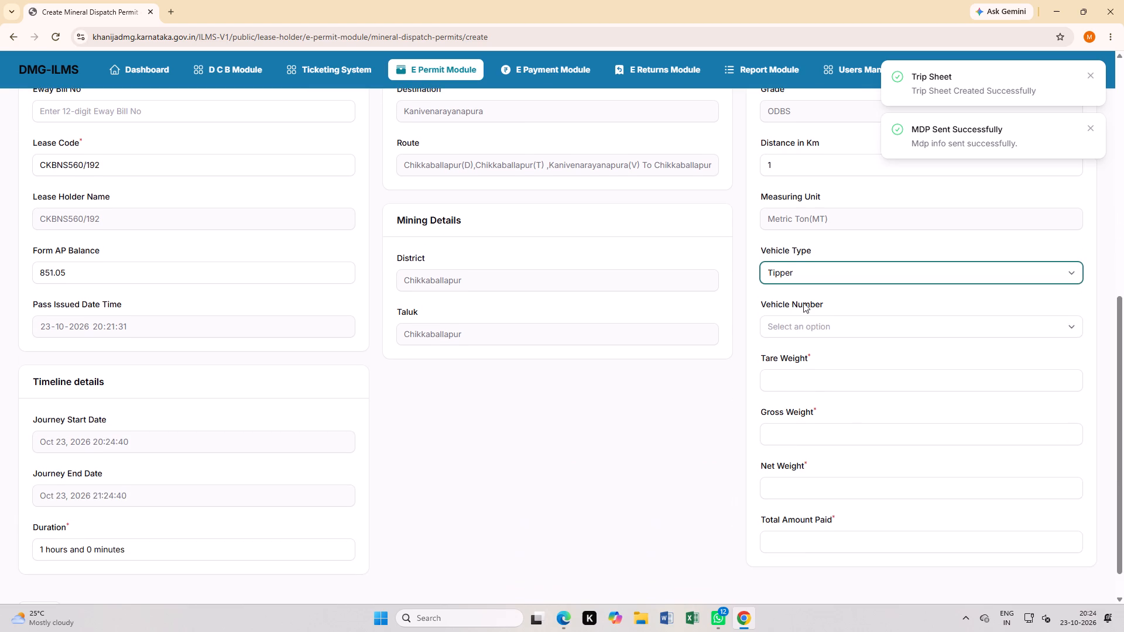
left_click(809, 329)
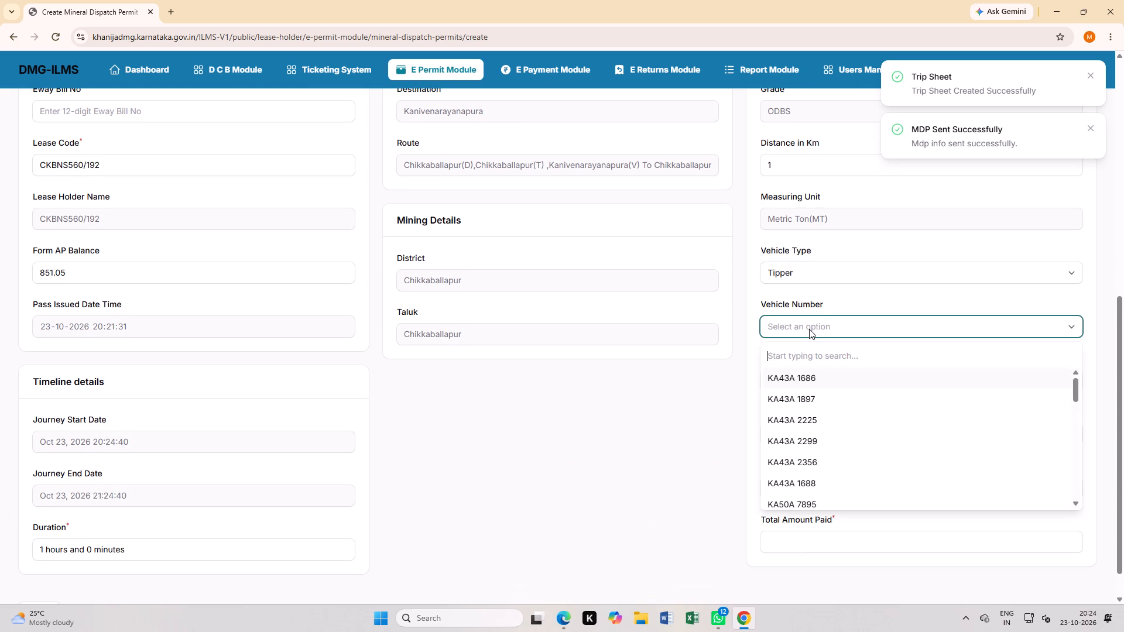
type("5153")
left_click(844, 381)
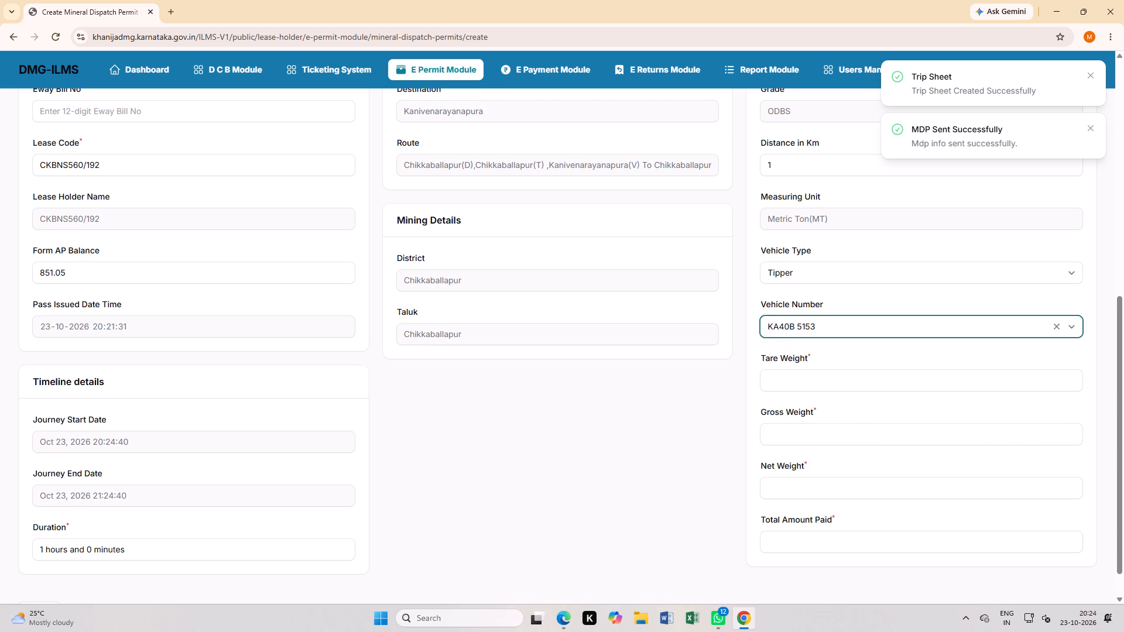
left_click(809, 438)
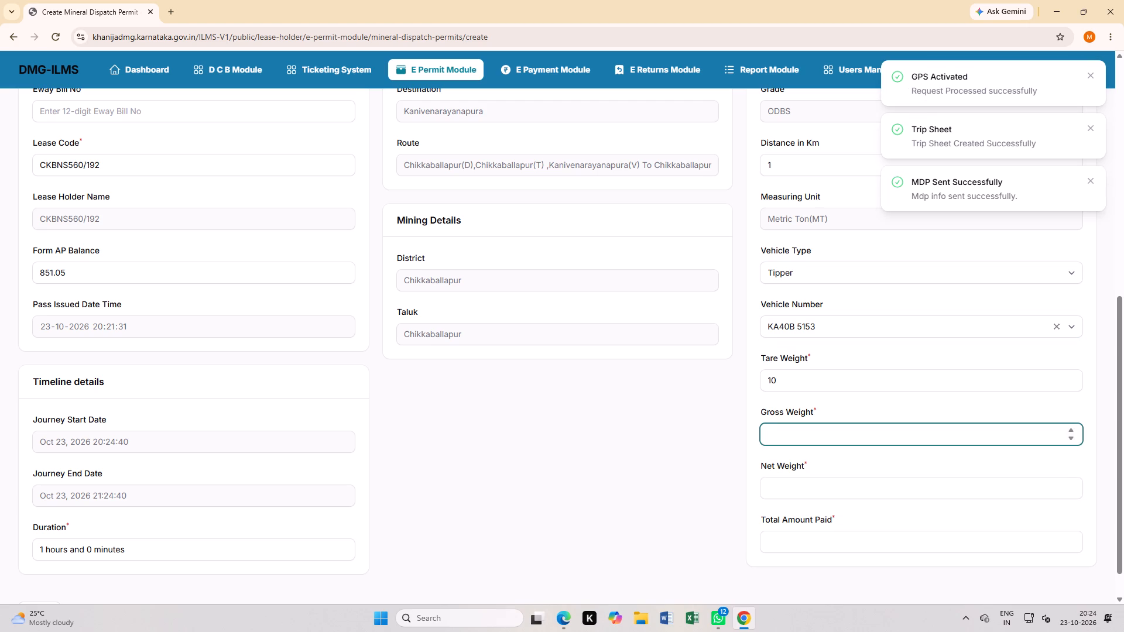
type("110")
left_click(863, 460)
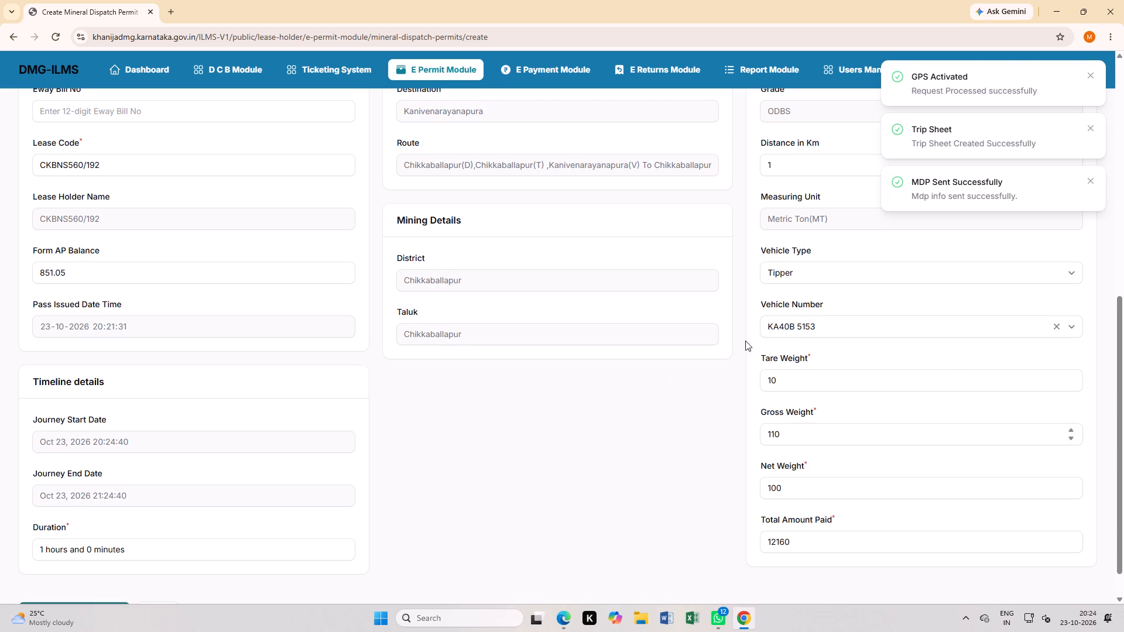
scroll(522, 444, "down", 2)
scroll(128, 430, "up", 3)
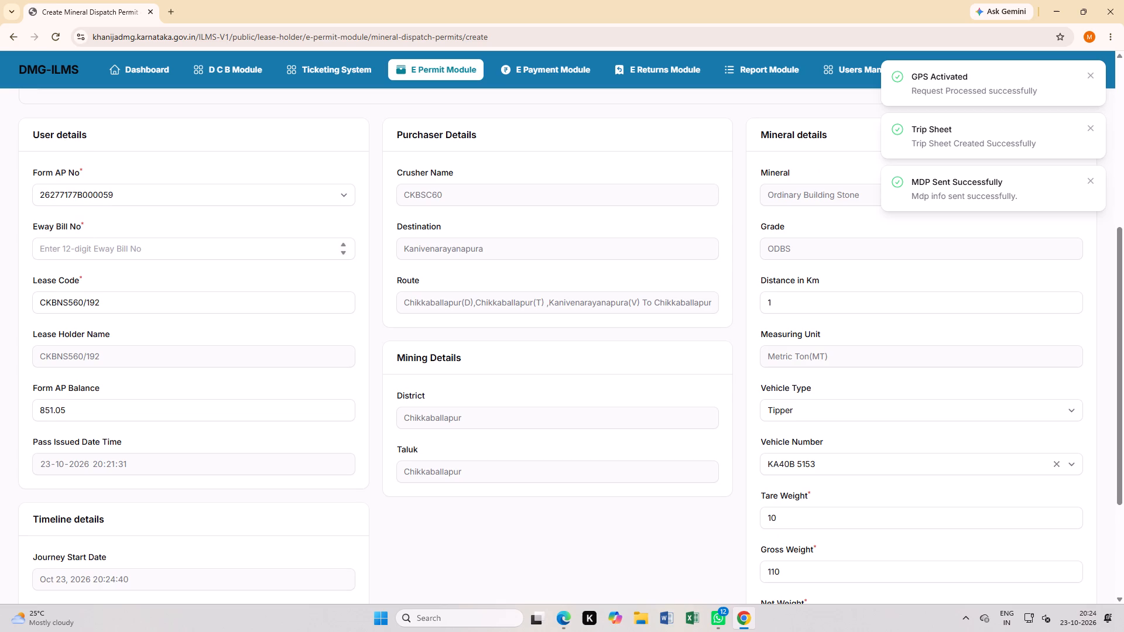
left_click(67, 253)
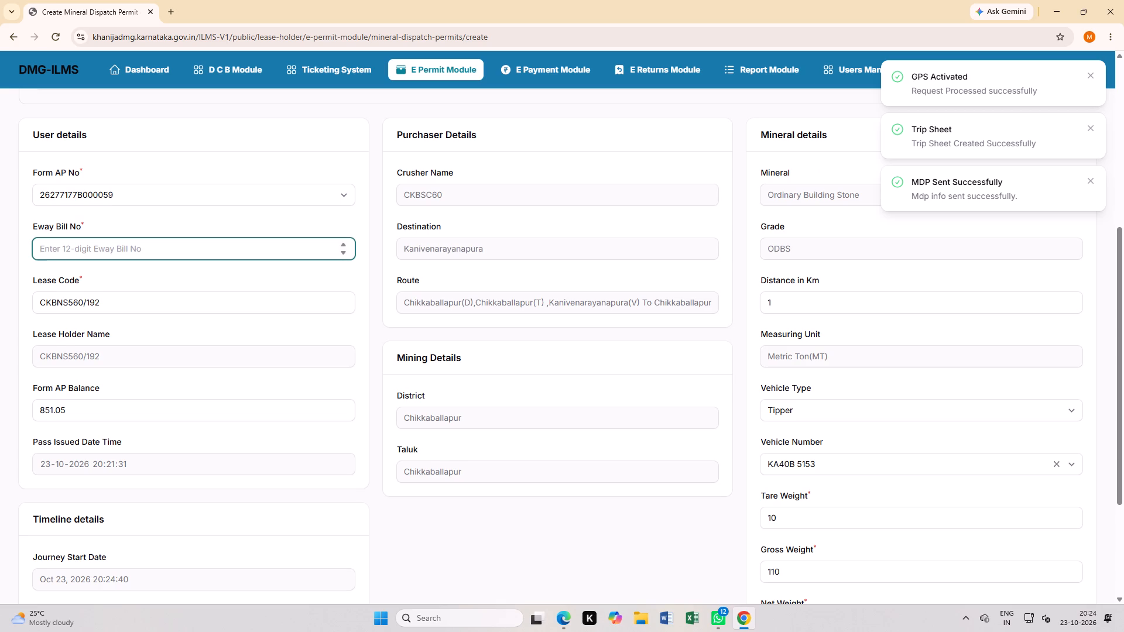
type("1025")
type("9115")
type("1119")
left_click(146, 275)
scroll(237, 302, "down", 12)
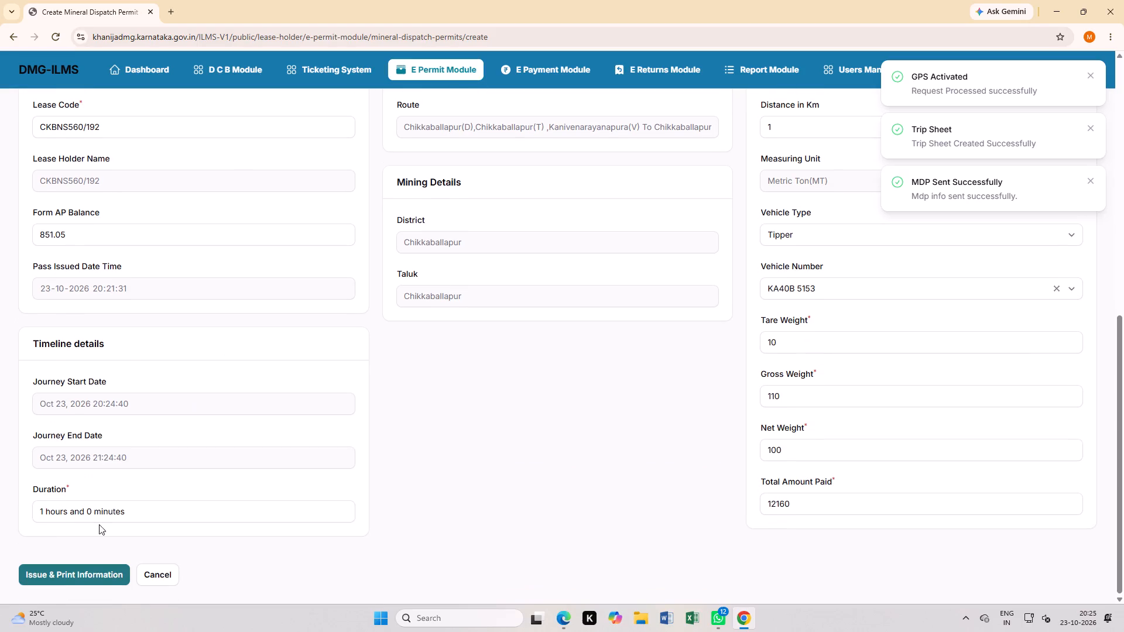
scroll(99, 524, "down", 2)
left_click(91, 574)
left_click(861, 535)
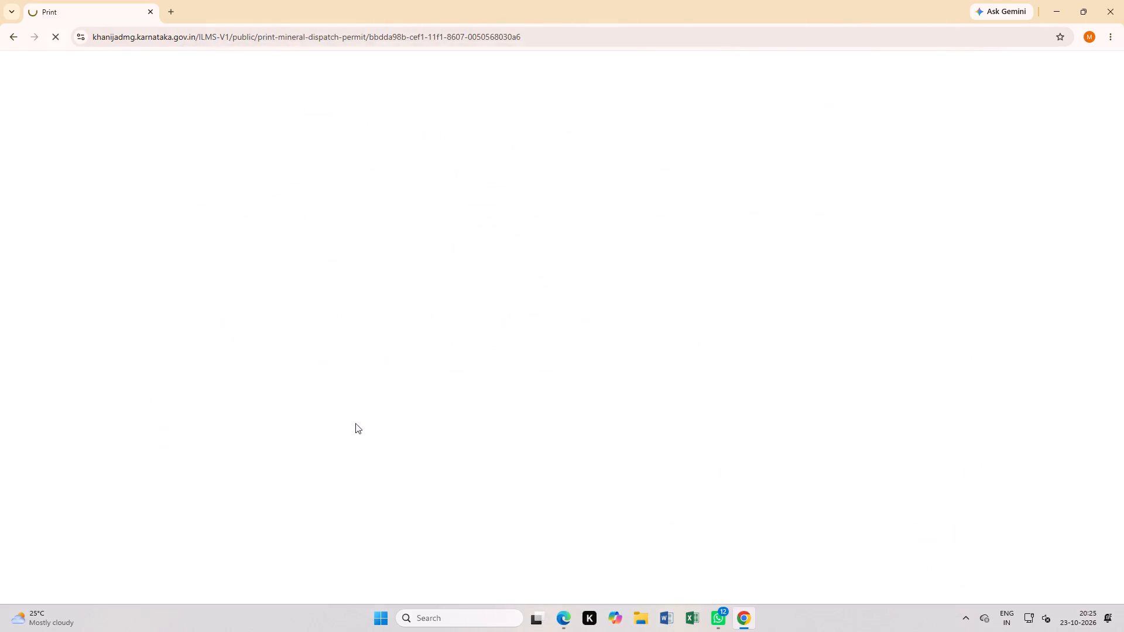
Set the mobile model to SSPP MDP on the new blank dispatch permit form.
left_click(159, 232)
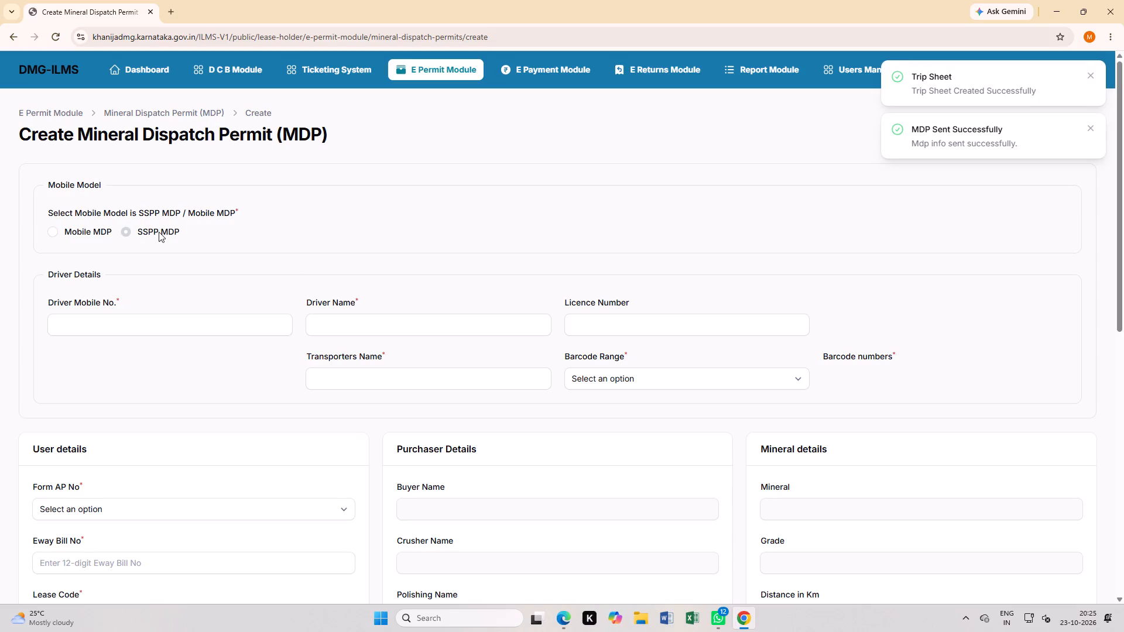